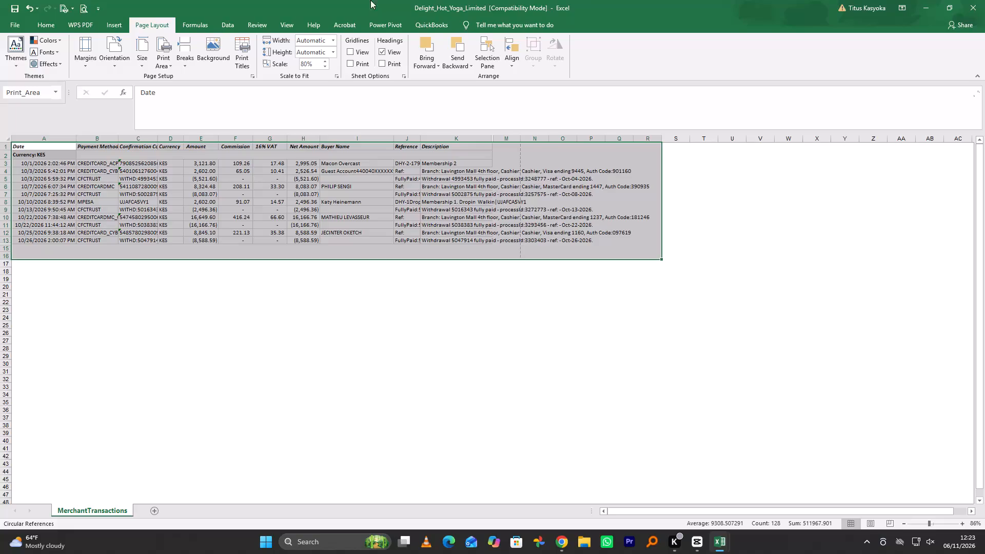
Close the Delight_Hot_Yoga_Limited workbook and save its changes.
{"action": "left_click", "coordinate": [970, 7]}
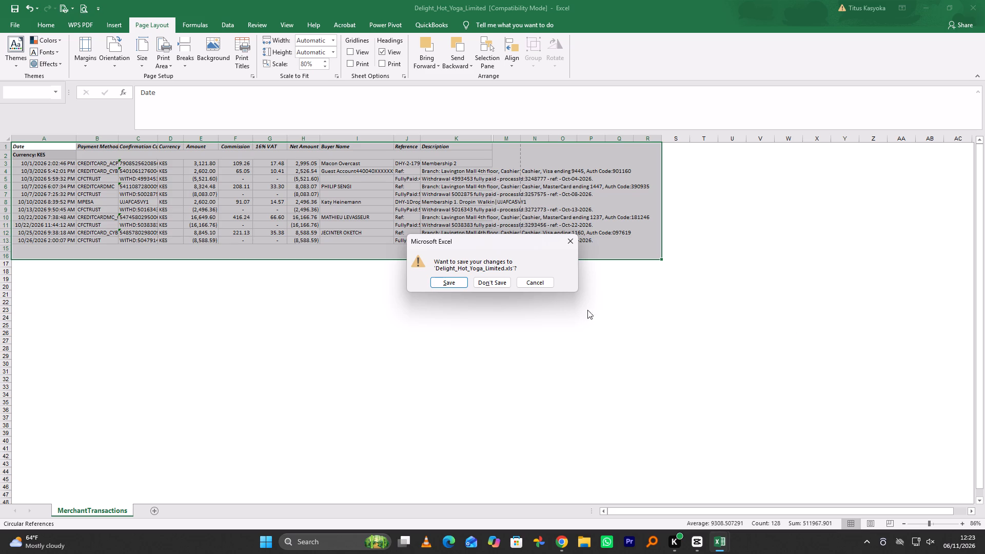
{"action": "left_click", "coordinate": [451, 282]}
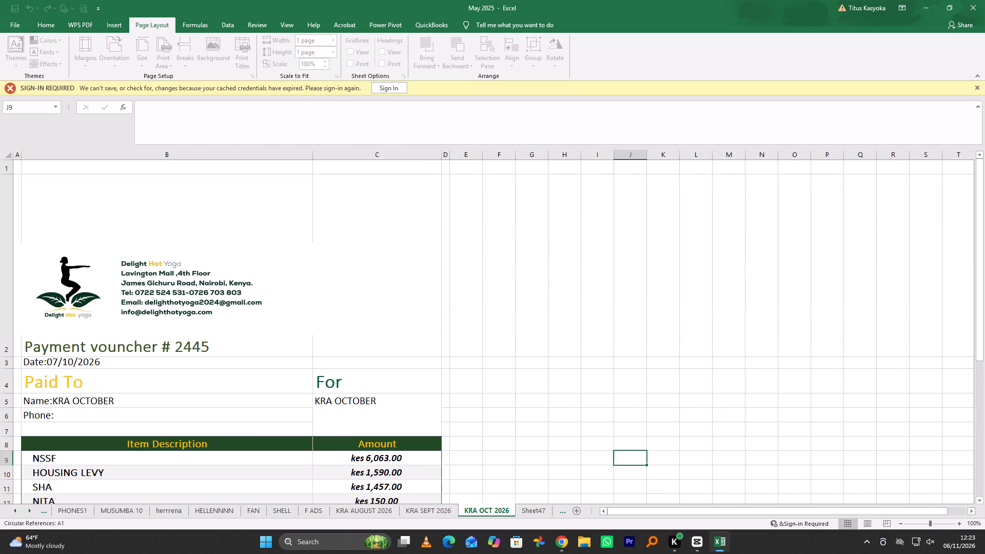
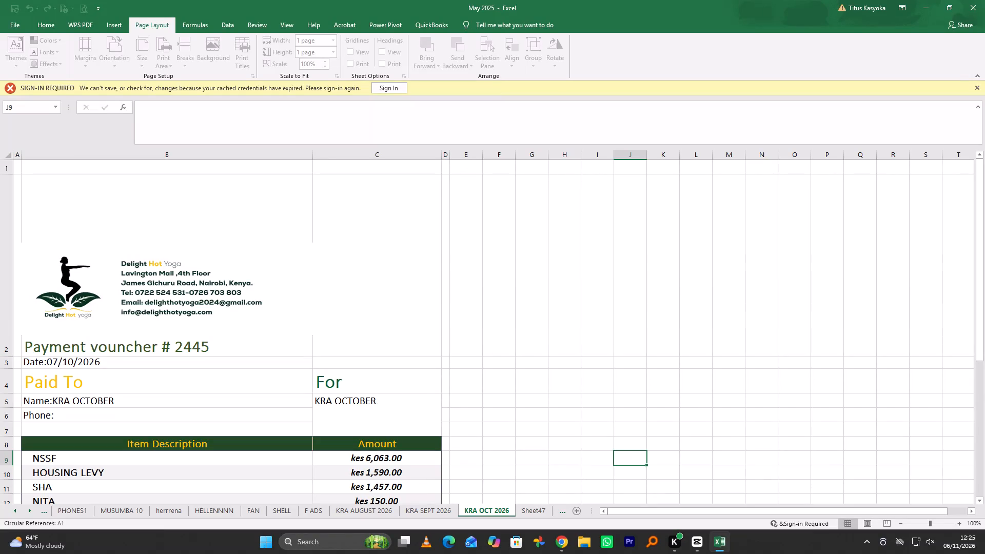
Open the KRA JULY 2026 sheet to view its payment voucher.
{"action": "triple_click", "coordinate": [14, 512]}
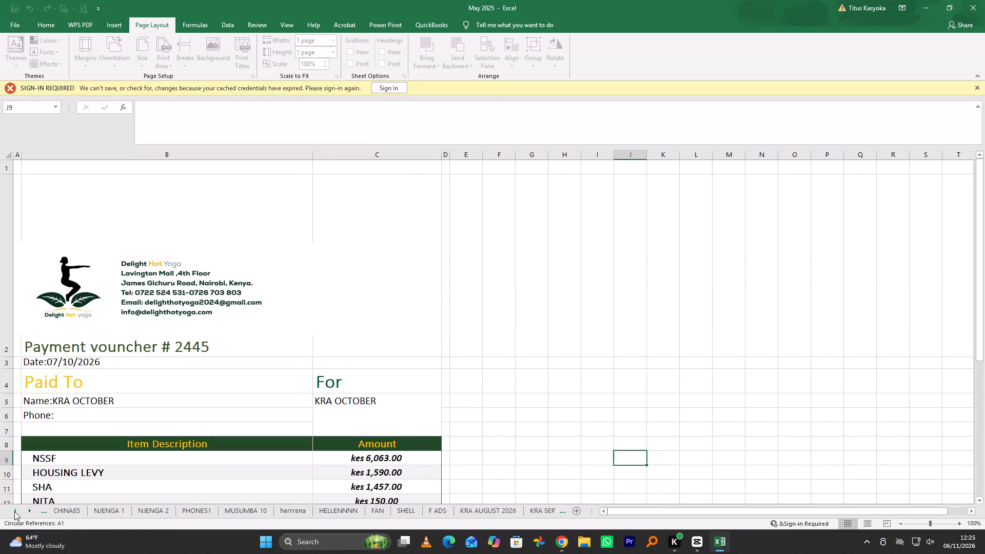
{"action": "left_click", "coordinate": [14, 511]}
{"action": "left_click", "coordinate": [14, 511]}
{"action": "left_click", "coordinate": [14, 511]}
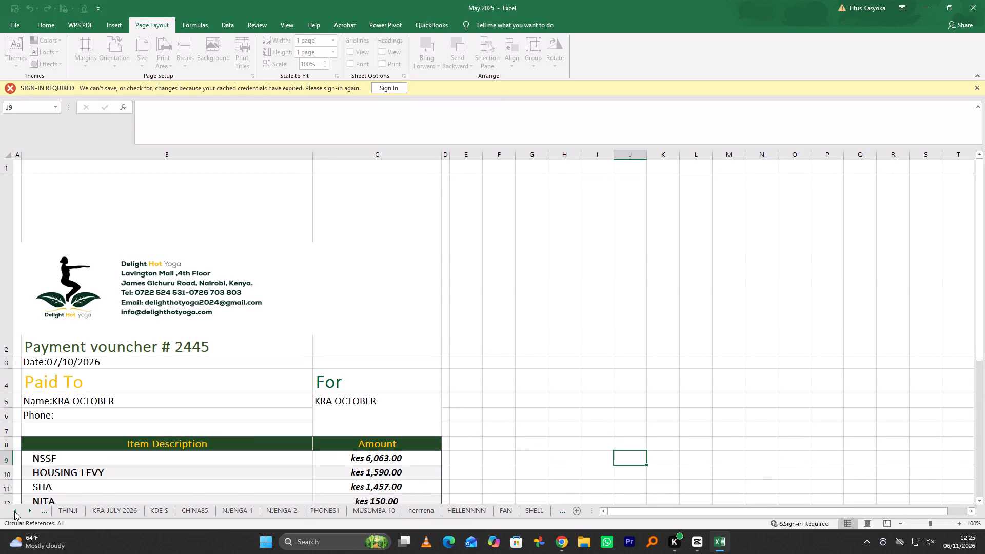
{"action": "left_click", "coordinate": [116, 512]}
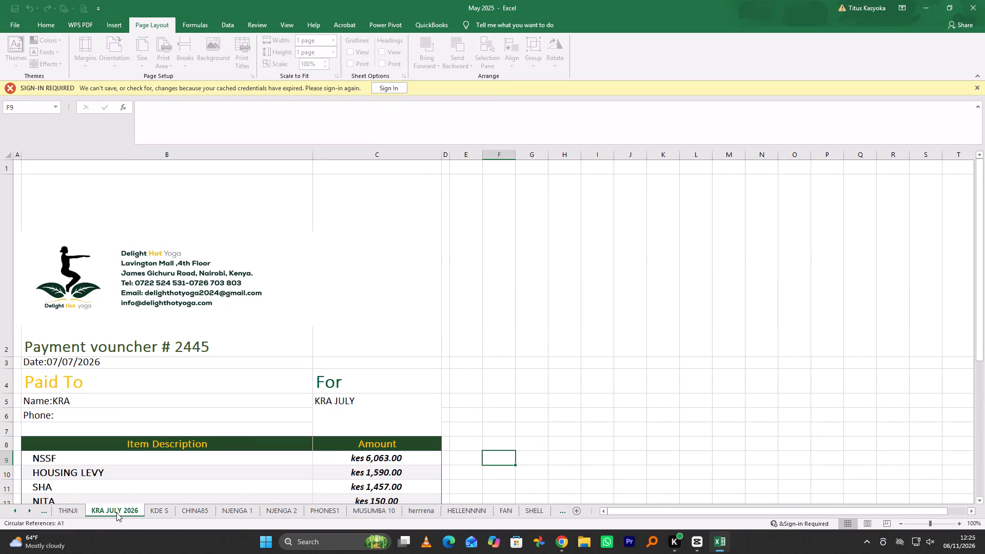
Return to the KRA OCT 2026 sheet to view the October payment voucher.
{"action": "triple_click", "coordinate": [29, 510]}
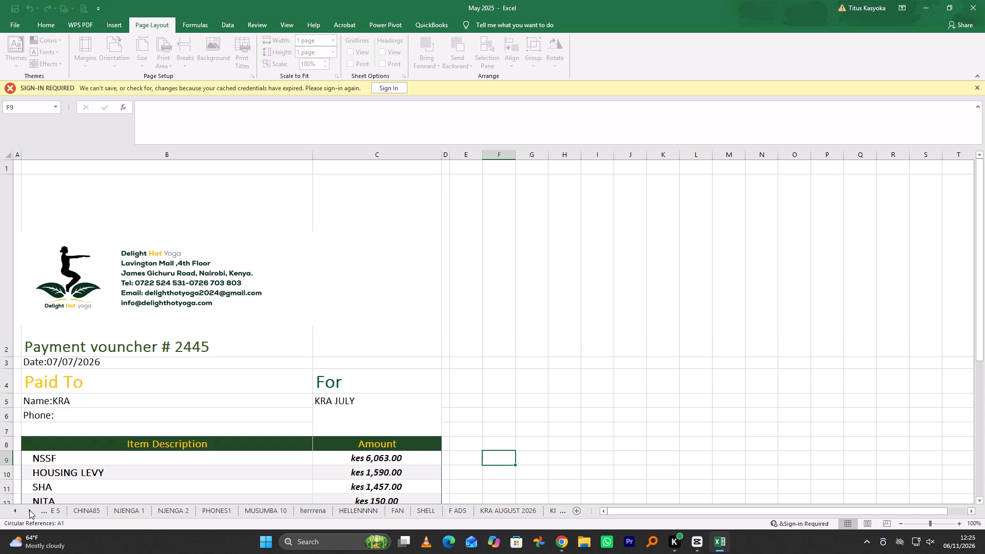
{"action": "triple_click", "coordinate": [29, 510]}
{"action": "left_click", "coordinate": [29, 510]}
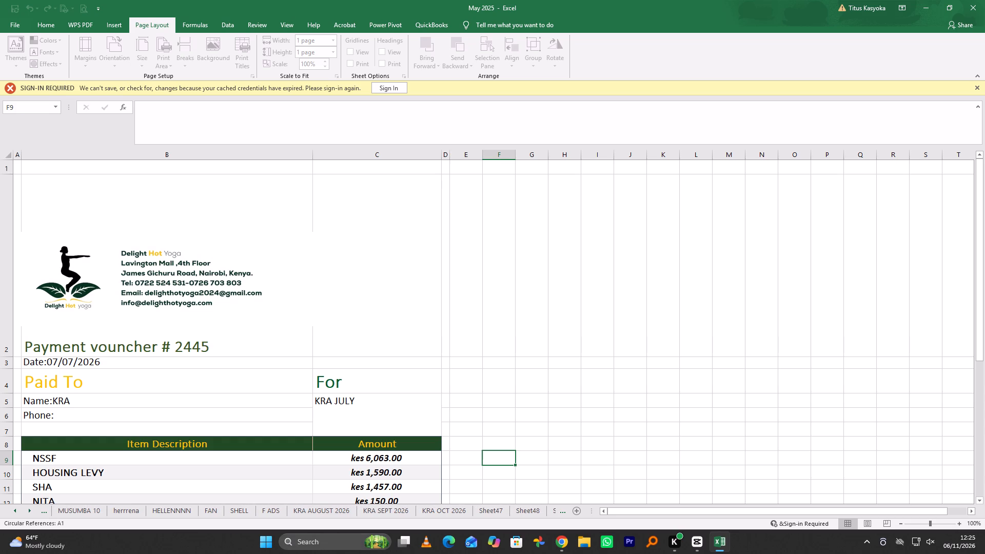
{"action": "left_click", "coordinate": [449, 513]}
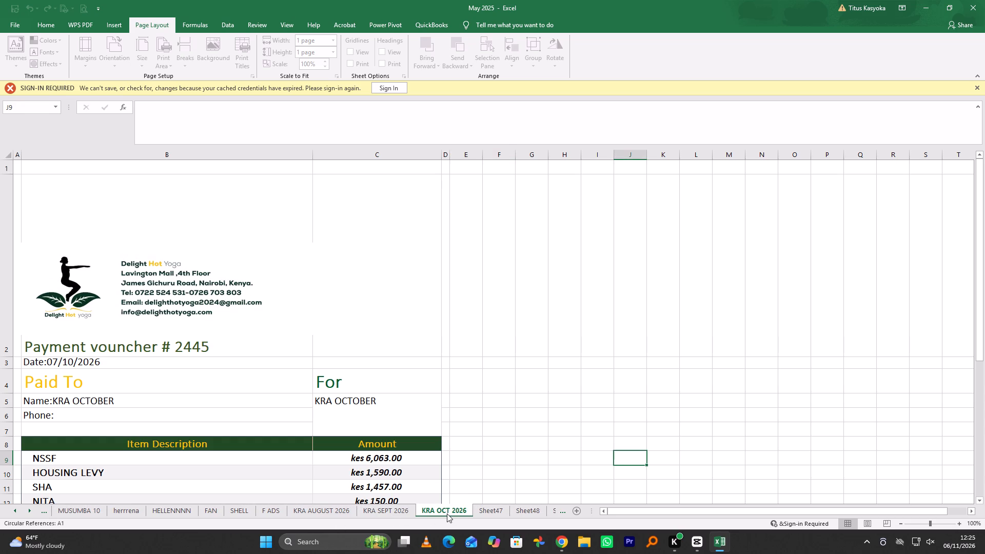
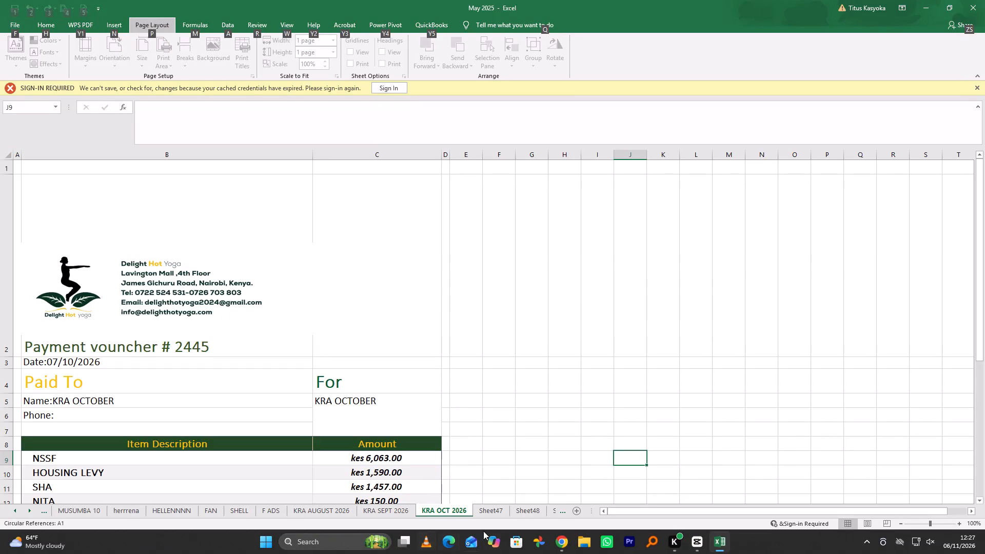
On the KRA SEPT 2026 sheet, change the payment voucher date to 09/09/2026.
{"action": "left_click", "coordinate": [381, 510]}
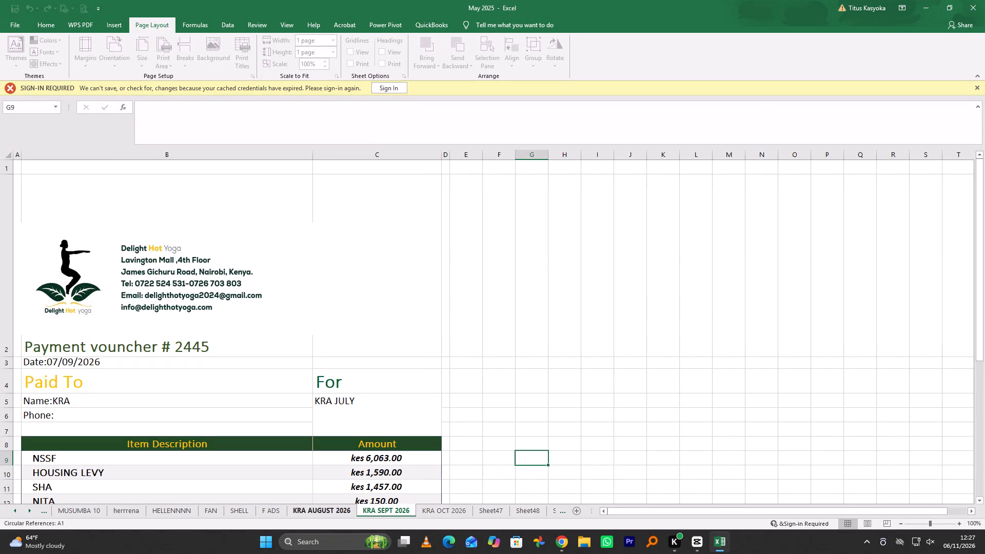
{"action": "double_click", "coordinate": [57, 364]}
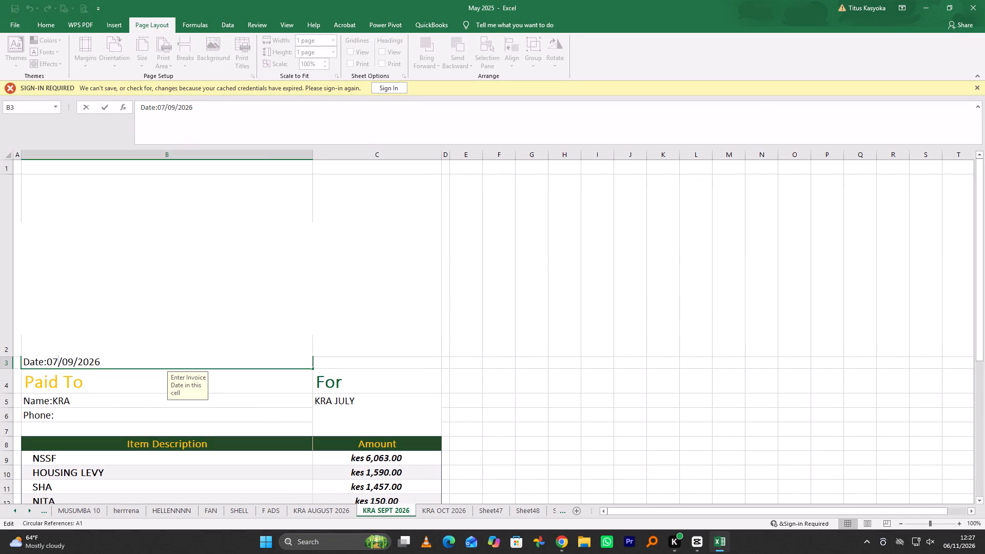
{"action": "key", "text": "BackSpace"}
{"action": "key", "text": "9"}
{"action": "left_click", "coordinate": [587, 431]}
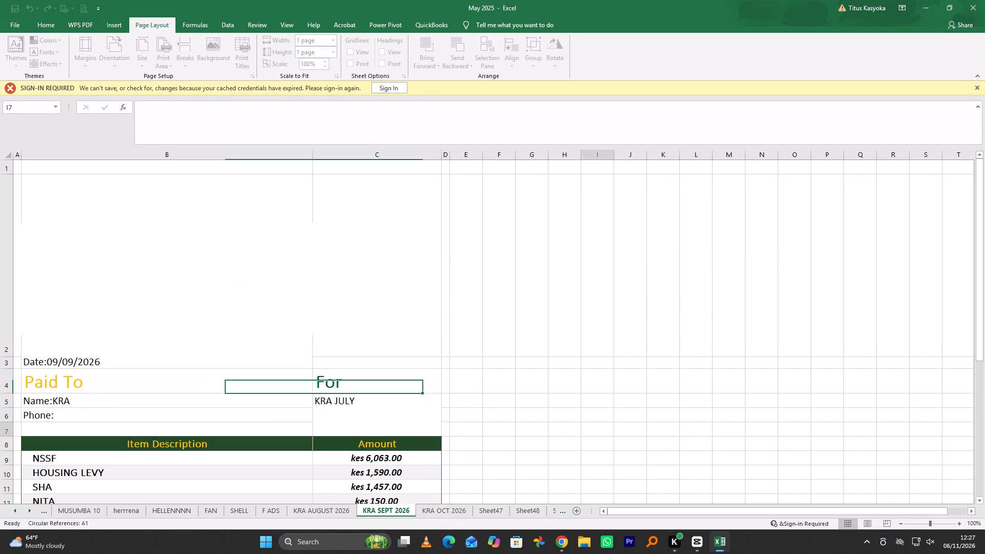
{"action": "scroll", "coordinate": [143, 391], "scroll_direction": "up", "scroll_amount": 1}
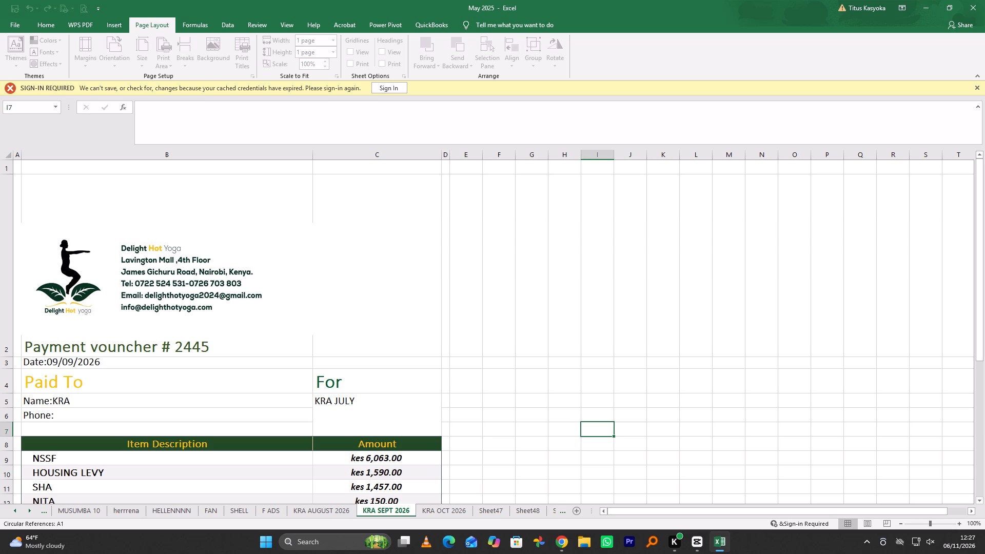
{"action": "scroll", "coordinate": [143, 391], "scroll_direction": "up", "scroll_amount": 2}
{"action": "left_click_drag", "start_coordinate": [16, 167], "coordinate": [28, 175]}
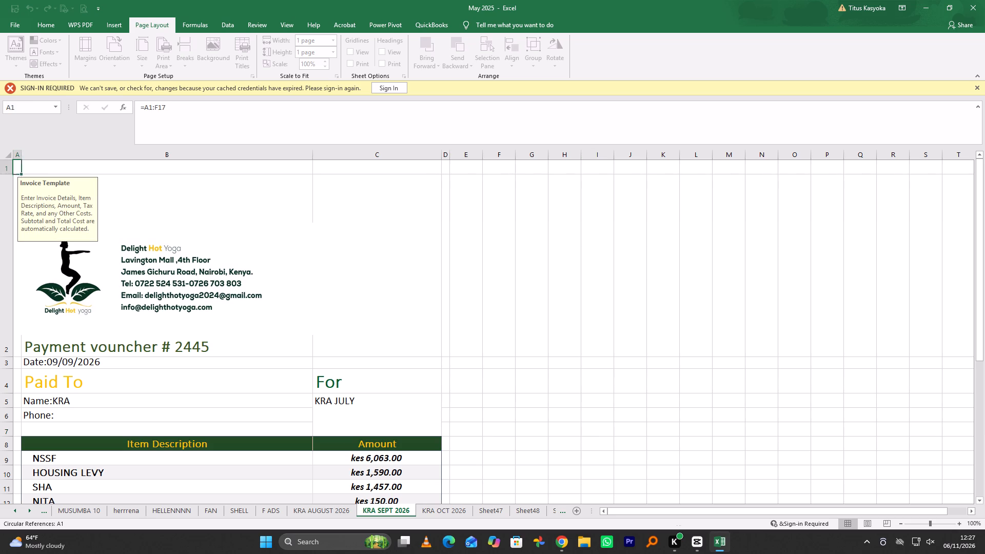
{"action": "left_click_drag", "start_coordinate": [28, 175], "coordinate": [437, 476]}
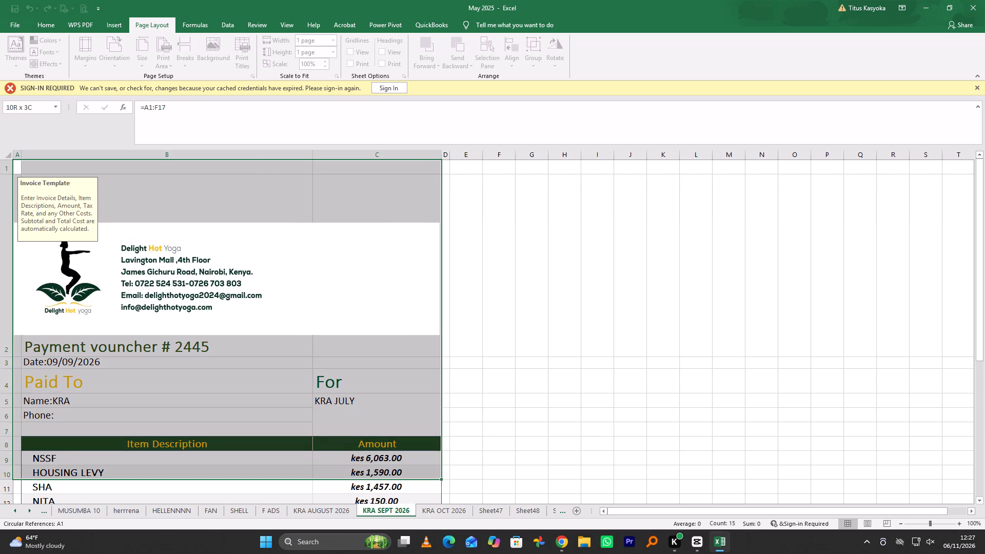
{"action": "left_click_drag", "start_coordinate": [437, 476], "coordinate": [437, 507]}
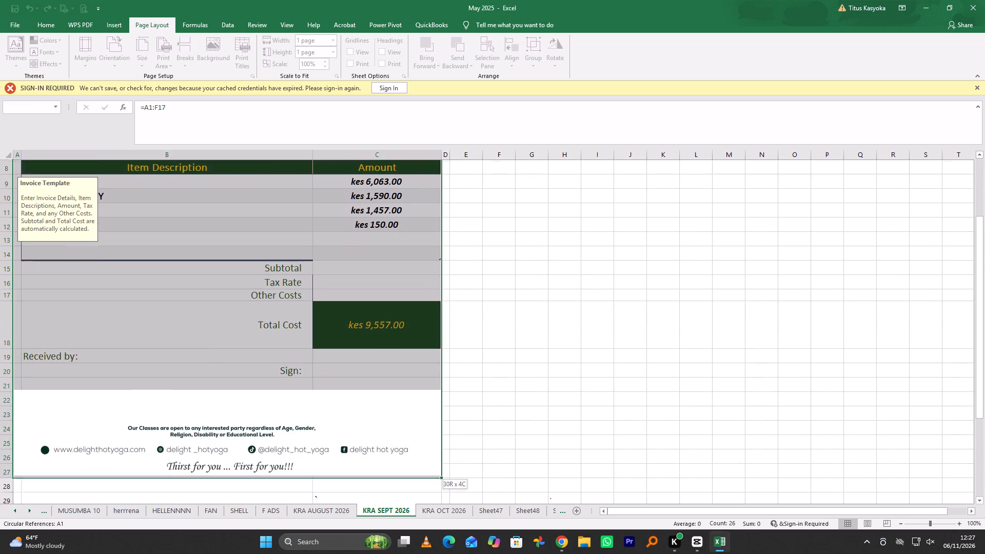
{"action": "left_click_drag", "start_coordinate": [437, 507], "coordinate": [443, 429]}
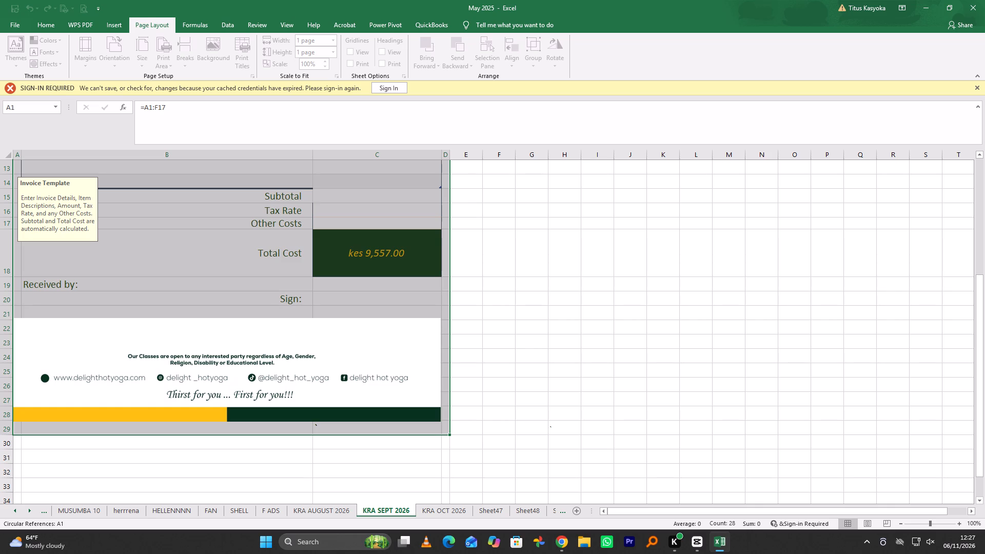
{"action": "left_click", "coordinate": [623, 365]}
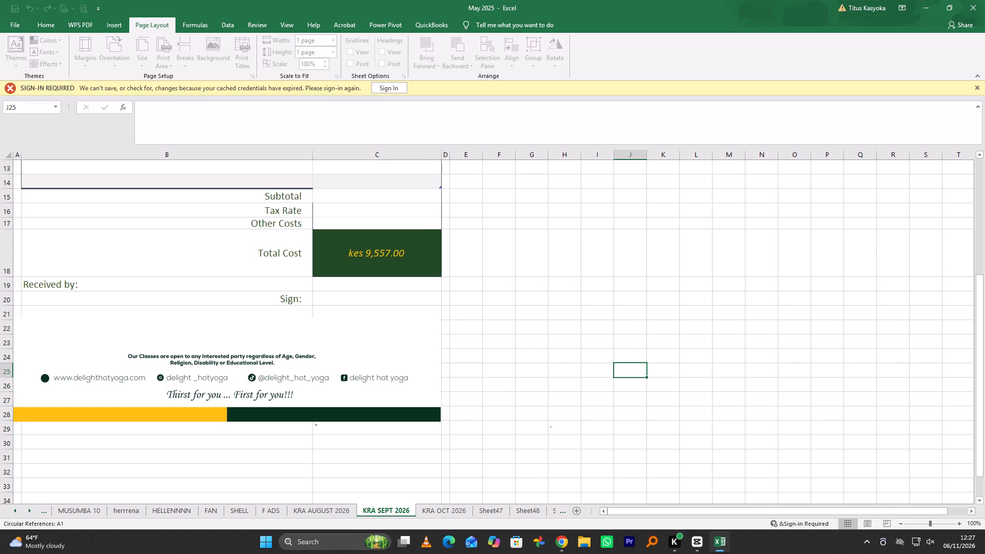
Change the September payment voucher number to 2416.
{"action": "scroll", "coordinate": [359, 315], "scroll_direction": "up", "scroll_amount": 13}
{"action": "double_click", "coordinate": [207, 347]}
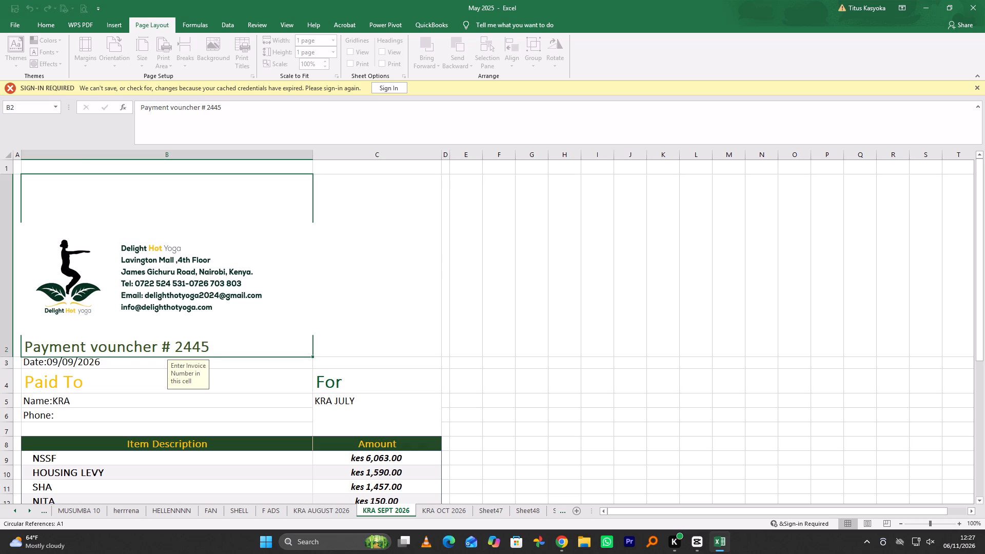
{"action": "left_click", "coordinate": [209, 345]}
{"action": "left_click", "coordinate": [209, 345]}
{"action": "key", "text": "BackSpace"}
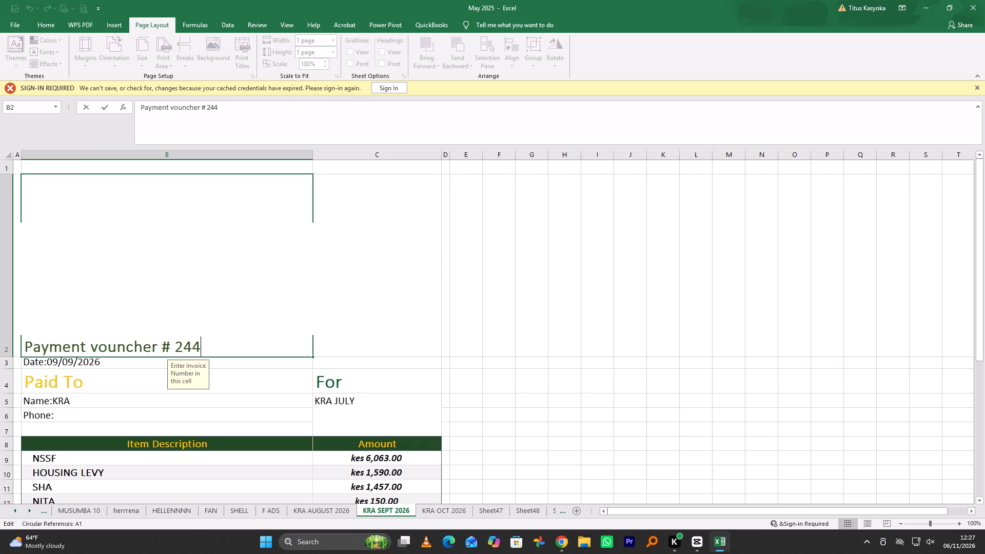
{"action": "key", "text": "BackSpace"}
{"action": "type", "text": "16"}
{"action": "left_click", "coordinate": [639, 415]}
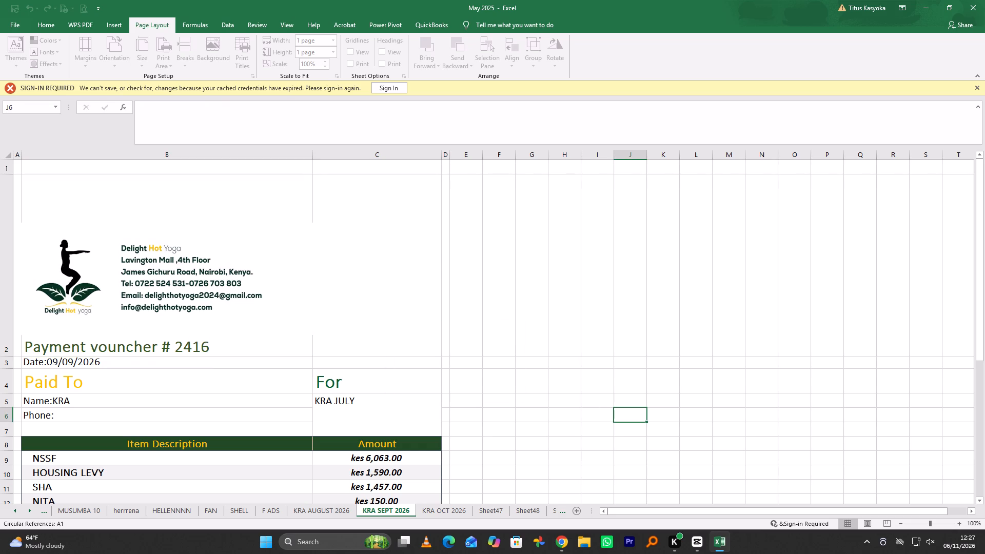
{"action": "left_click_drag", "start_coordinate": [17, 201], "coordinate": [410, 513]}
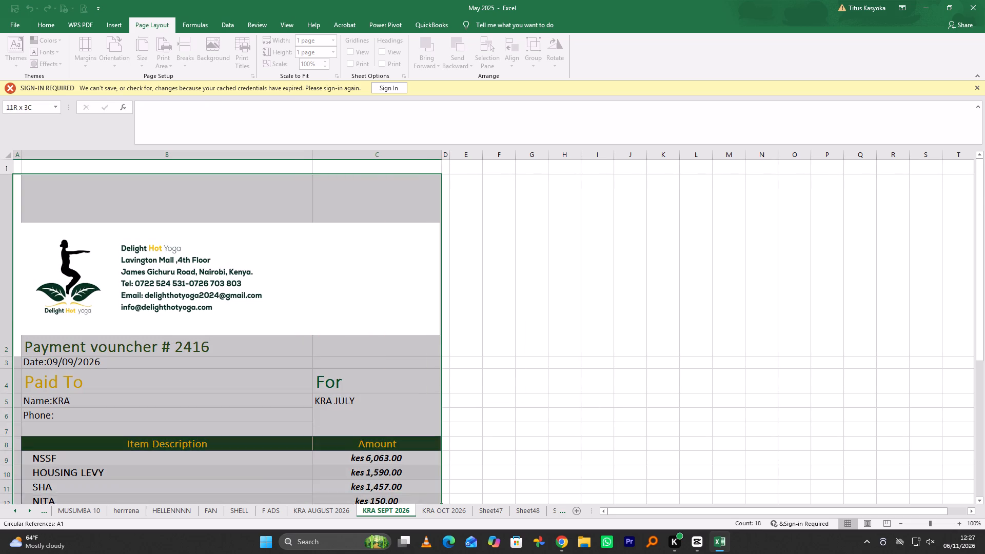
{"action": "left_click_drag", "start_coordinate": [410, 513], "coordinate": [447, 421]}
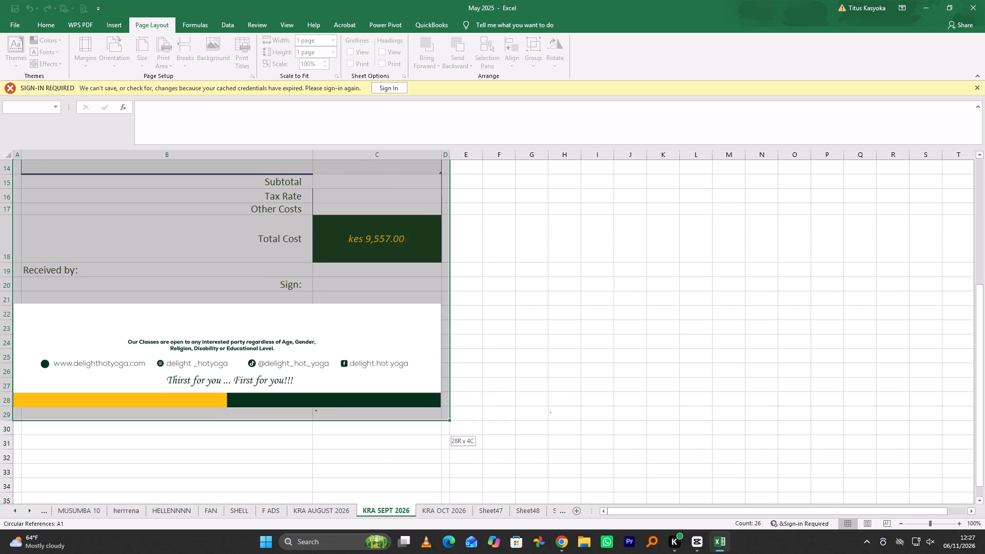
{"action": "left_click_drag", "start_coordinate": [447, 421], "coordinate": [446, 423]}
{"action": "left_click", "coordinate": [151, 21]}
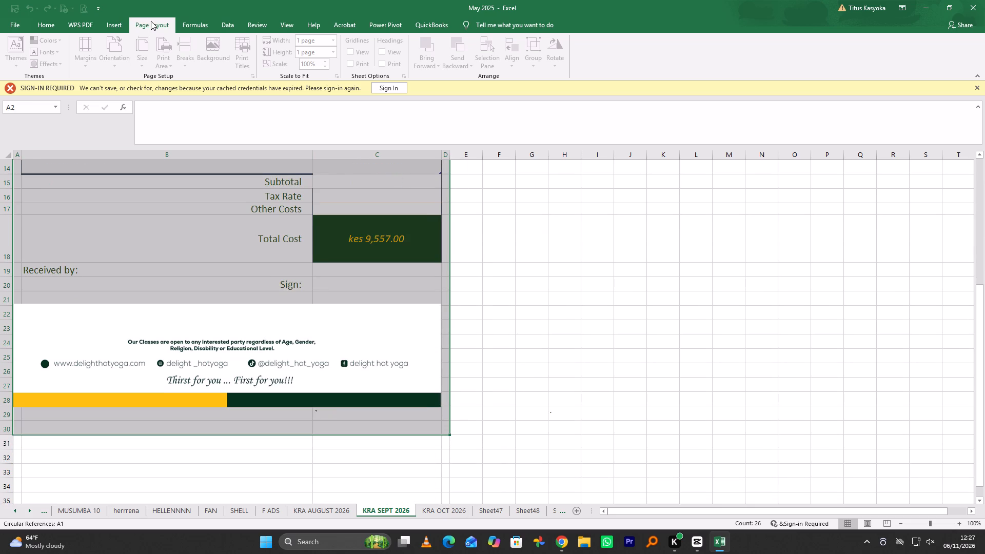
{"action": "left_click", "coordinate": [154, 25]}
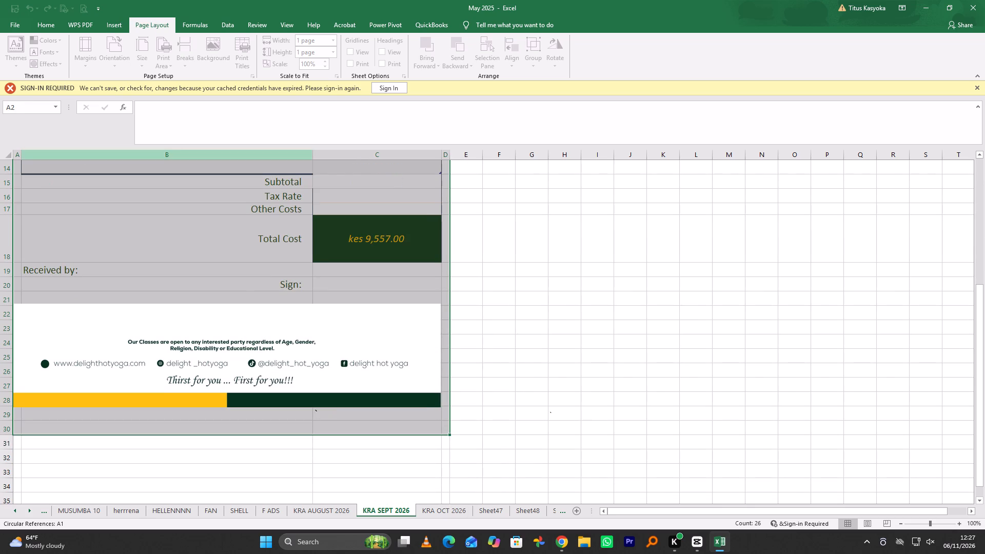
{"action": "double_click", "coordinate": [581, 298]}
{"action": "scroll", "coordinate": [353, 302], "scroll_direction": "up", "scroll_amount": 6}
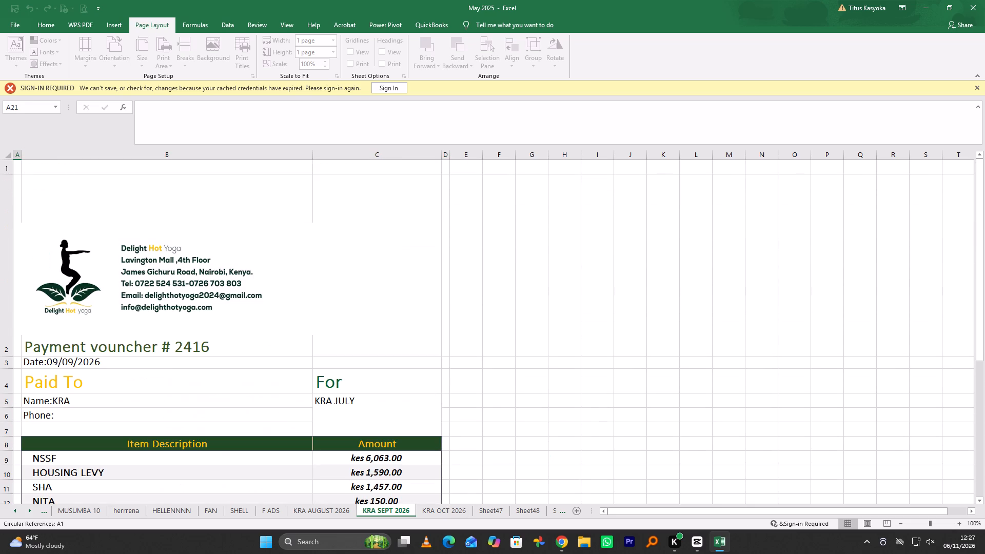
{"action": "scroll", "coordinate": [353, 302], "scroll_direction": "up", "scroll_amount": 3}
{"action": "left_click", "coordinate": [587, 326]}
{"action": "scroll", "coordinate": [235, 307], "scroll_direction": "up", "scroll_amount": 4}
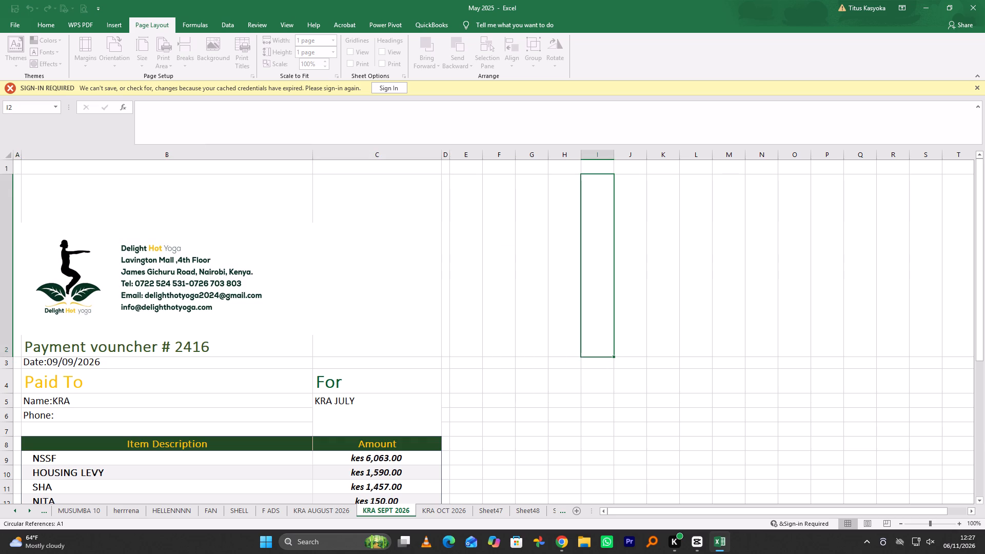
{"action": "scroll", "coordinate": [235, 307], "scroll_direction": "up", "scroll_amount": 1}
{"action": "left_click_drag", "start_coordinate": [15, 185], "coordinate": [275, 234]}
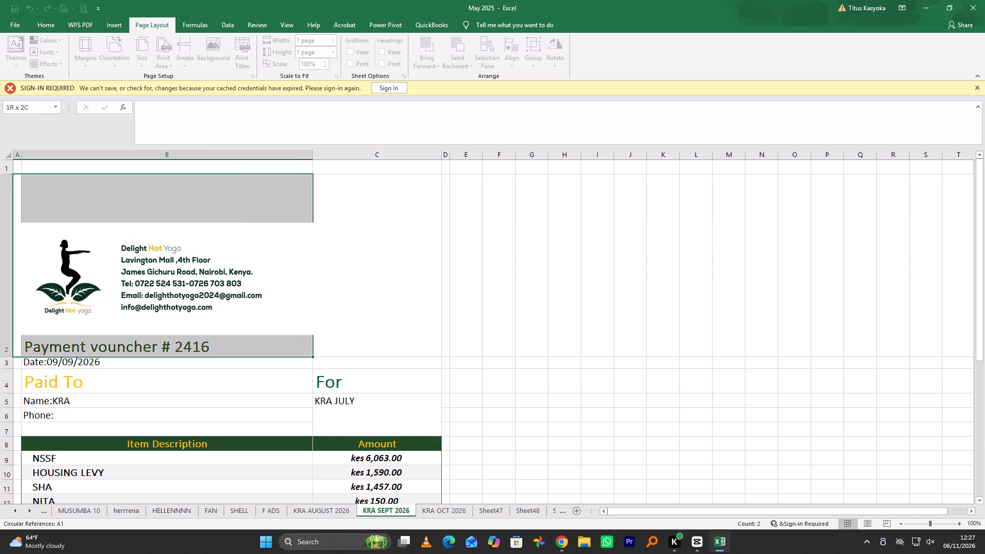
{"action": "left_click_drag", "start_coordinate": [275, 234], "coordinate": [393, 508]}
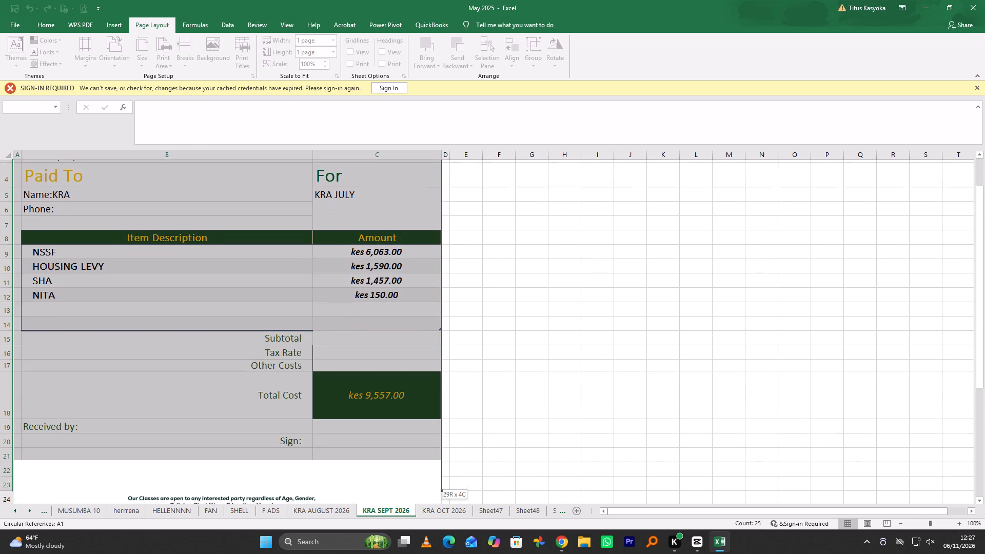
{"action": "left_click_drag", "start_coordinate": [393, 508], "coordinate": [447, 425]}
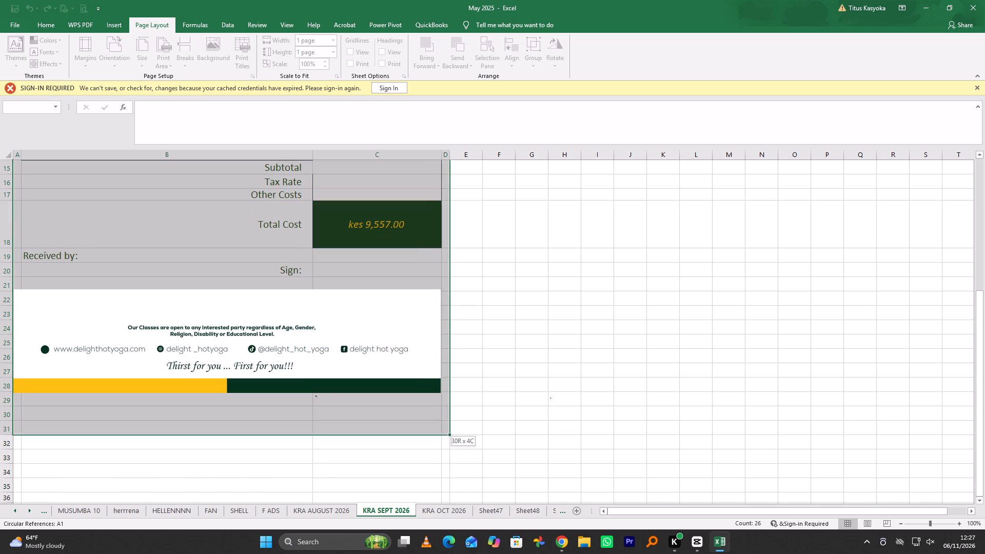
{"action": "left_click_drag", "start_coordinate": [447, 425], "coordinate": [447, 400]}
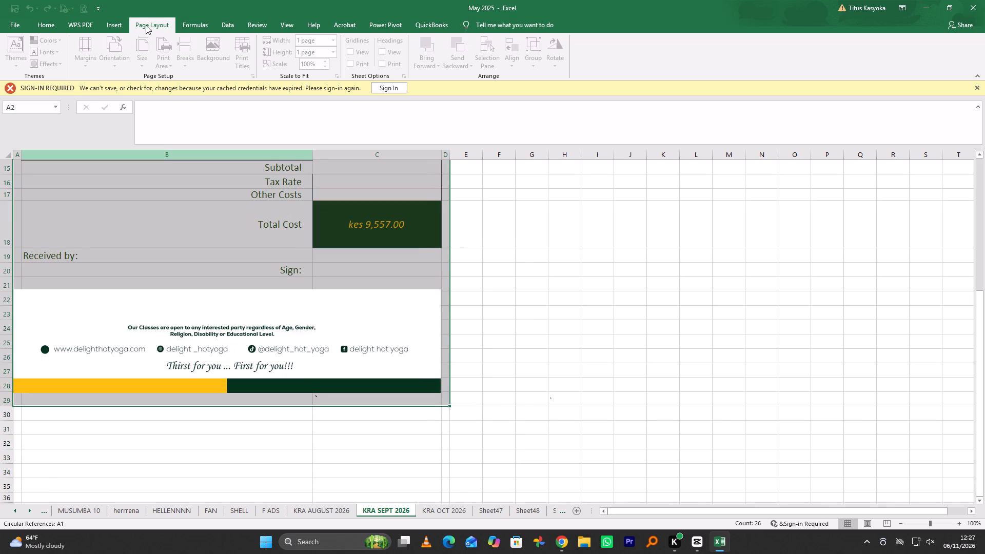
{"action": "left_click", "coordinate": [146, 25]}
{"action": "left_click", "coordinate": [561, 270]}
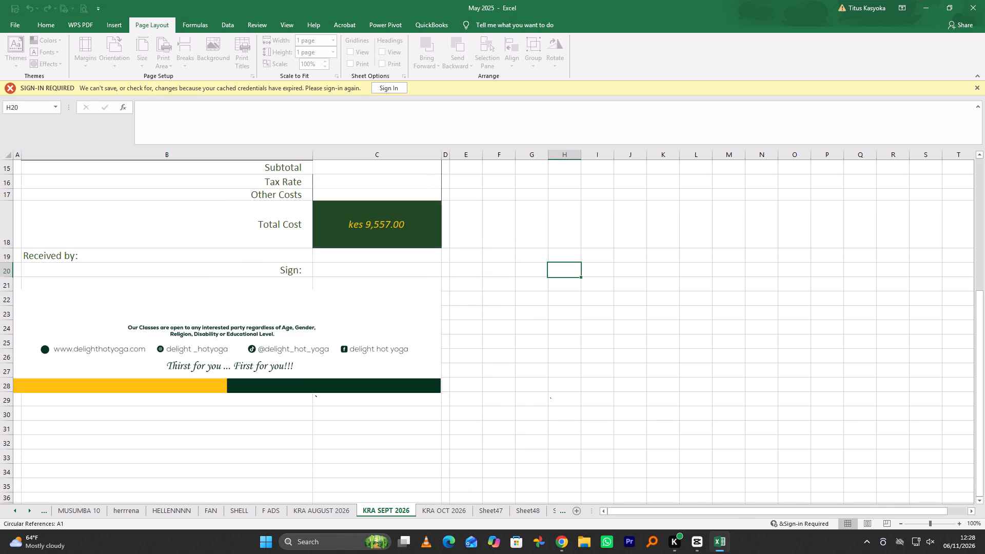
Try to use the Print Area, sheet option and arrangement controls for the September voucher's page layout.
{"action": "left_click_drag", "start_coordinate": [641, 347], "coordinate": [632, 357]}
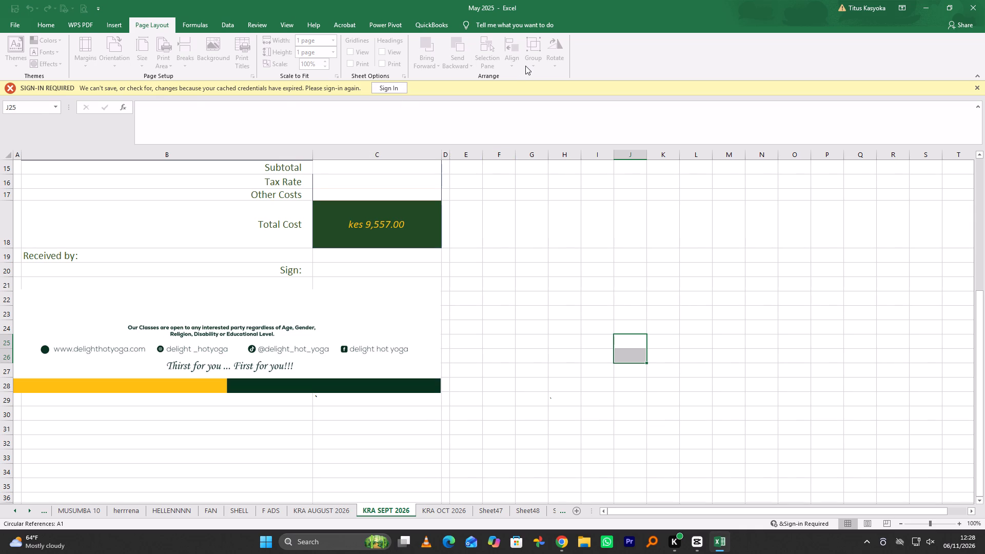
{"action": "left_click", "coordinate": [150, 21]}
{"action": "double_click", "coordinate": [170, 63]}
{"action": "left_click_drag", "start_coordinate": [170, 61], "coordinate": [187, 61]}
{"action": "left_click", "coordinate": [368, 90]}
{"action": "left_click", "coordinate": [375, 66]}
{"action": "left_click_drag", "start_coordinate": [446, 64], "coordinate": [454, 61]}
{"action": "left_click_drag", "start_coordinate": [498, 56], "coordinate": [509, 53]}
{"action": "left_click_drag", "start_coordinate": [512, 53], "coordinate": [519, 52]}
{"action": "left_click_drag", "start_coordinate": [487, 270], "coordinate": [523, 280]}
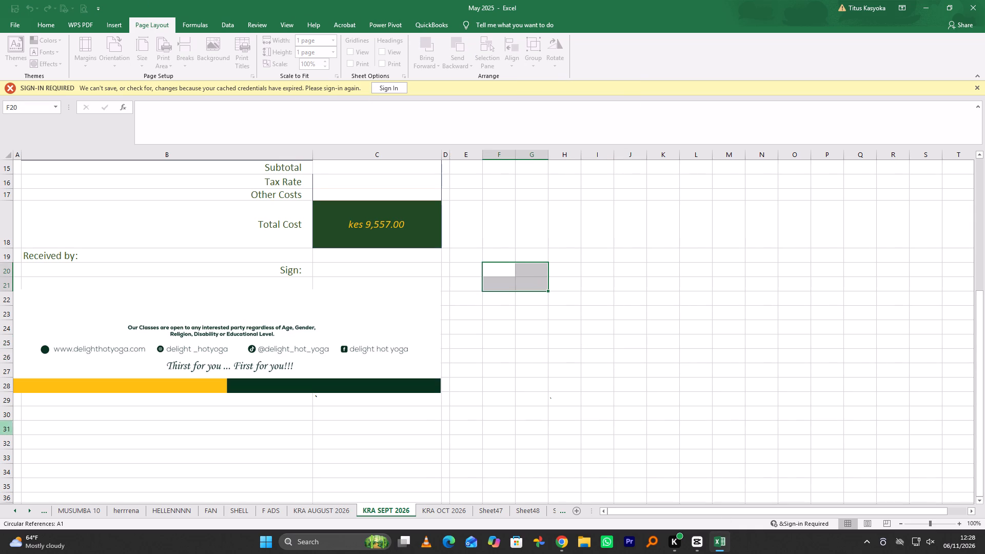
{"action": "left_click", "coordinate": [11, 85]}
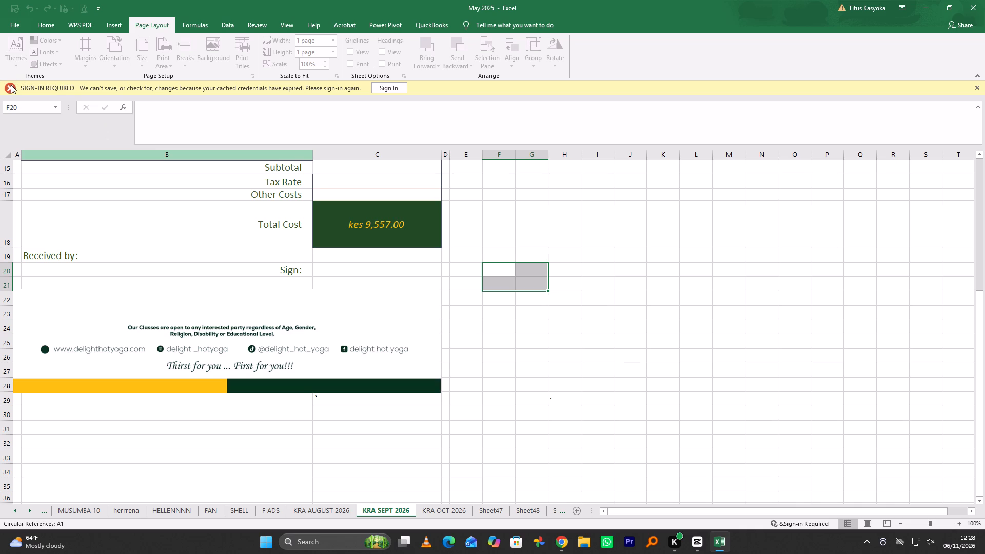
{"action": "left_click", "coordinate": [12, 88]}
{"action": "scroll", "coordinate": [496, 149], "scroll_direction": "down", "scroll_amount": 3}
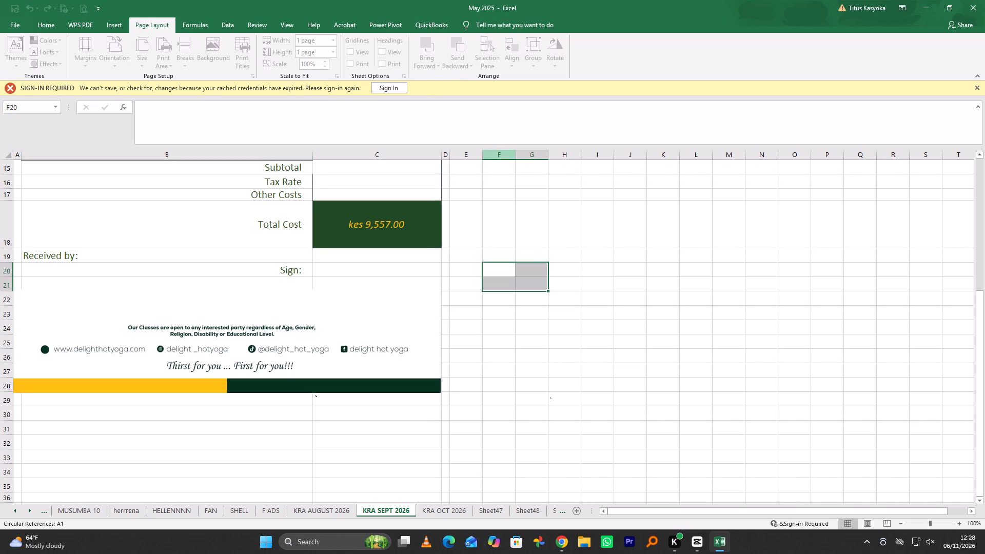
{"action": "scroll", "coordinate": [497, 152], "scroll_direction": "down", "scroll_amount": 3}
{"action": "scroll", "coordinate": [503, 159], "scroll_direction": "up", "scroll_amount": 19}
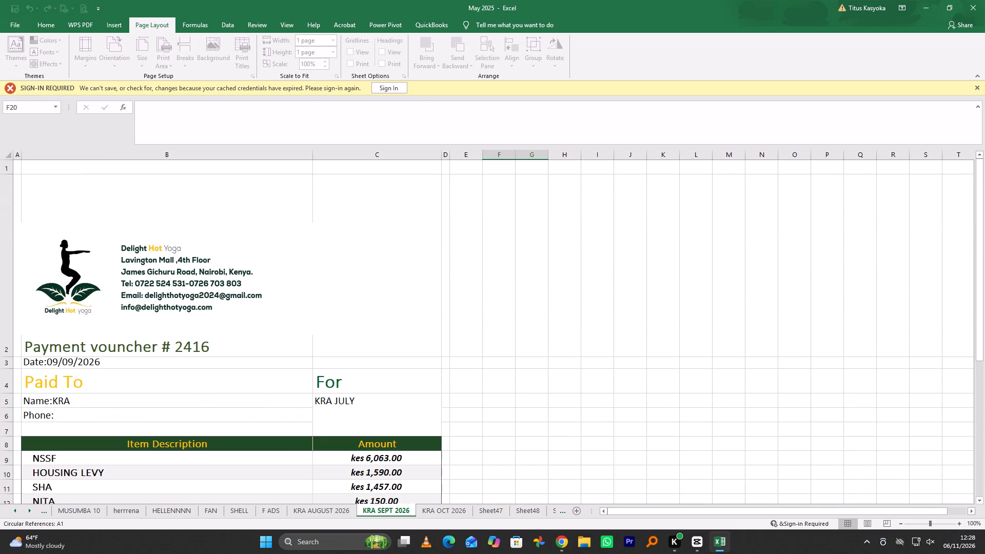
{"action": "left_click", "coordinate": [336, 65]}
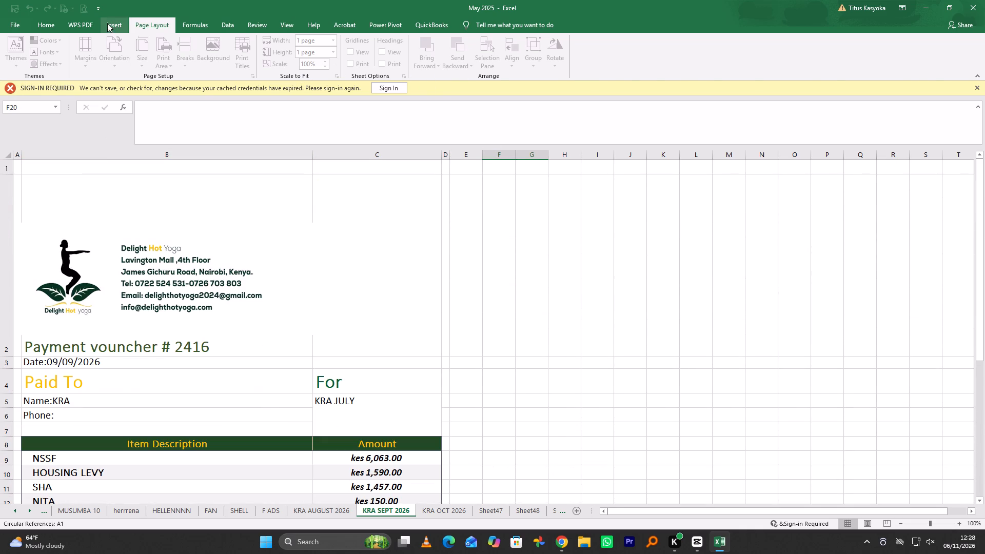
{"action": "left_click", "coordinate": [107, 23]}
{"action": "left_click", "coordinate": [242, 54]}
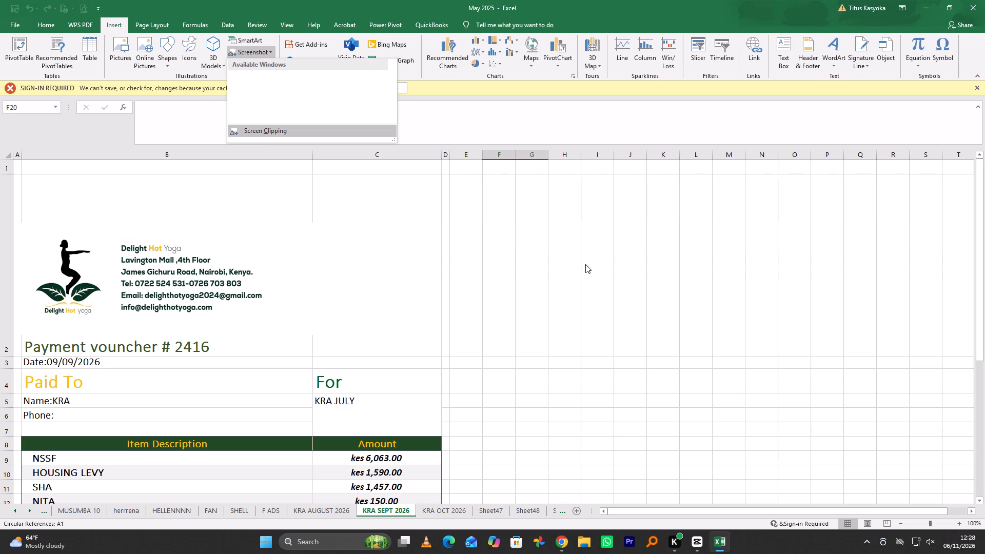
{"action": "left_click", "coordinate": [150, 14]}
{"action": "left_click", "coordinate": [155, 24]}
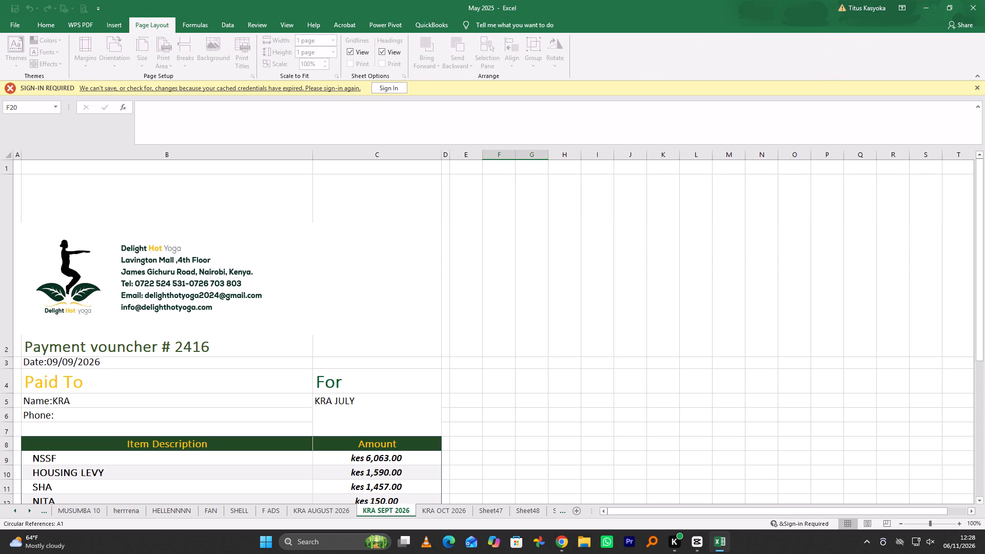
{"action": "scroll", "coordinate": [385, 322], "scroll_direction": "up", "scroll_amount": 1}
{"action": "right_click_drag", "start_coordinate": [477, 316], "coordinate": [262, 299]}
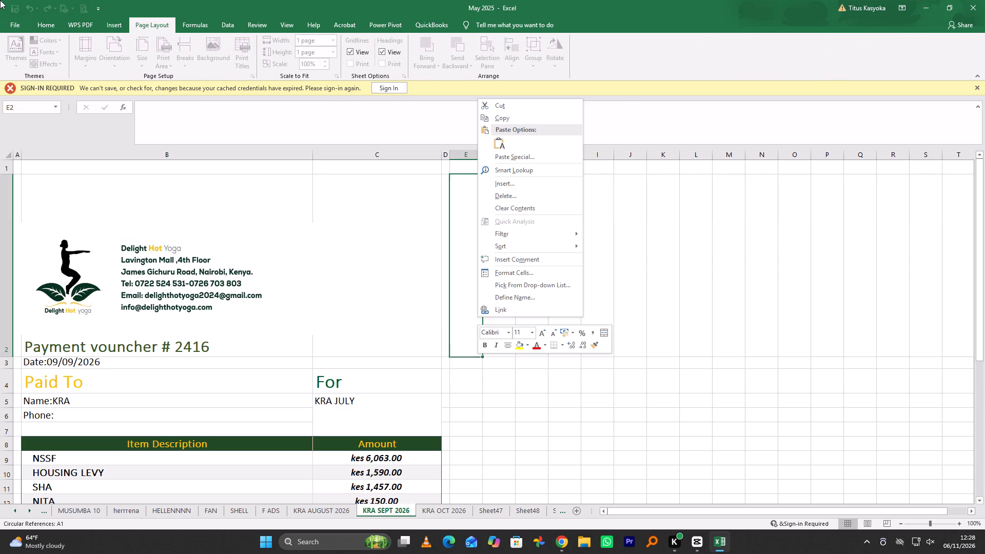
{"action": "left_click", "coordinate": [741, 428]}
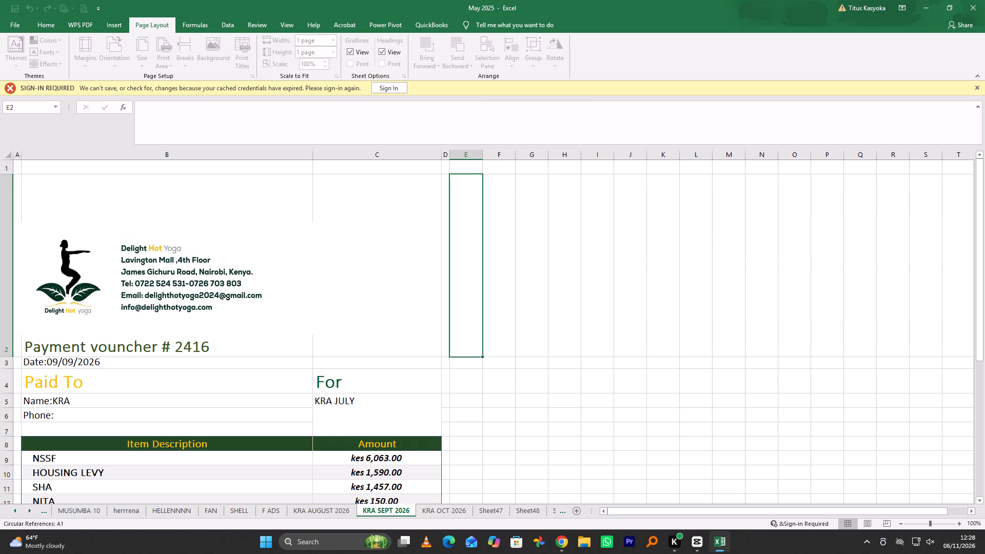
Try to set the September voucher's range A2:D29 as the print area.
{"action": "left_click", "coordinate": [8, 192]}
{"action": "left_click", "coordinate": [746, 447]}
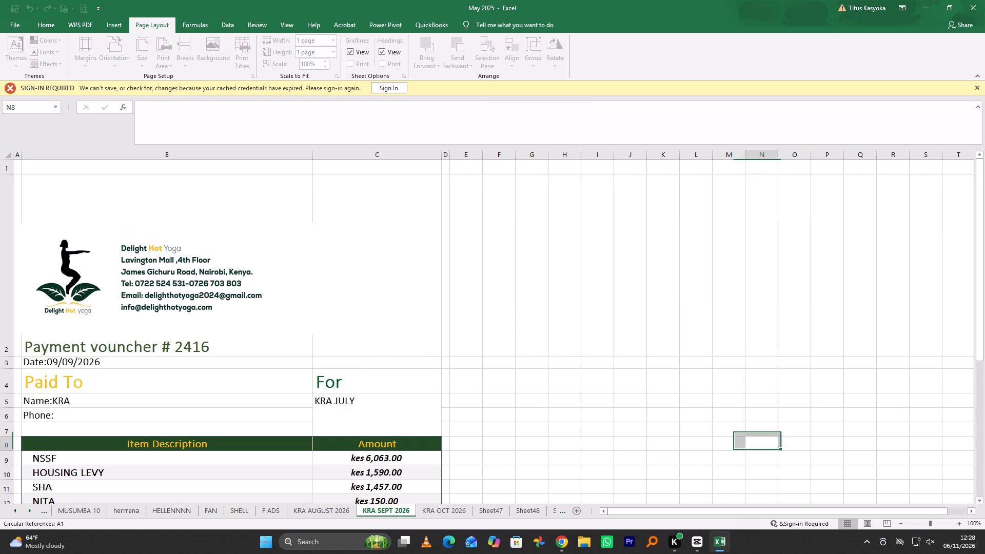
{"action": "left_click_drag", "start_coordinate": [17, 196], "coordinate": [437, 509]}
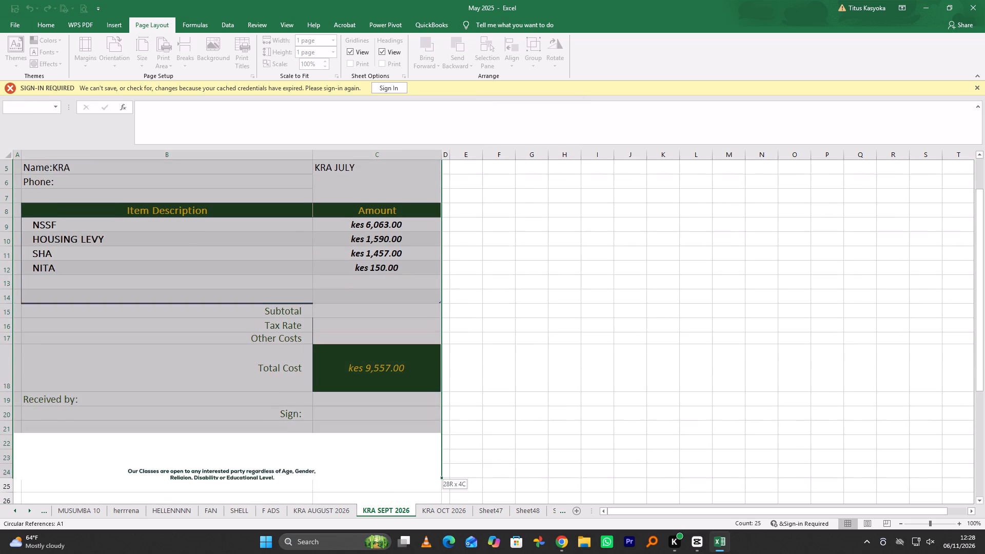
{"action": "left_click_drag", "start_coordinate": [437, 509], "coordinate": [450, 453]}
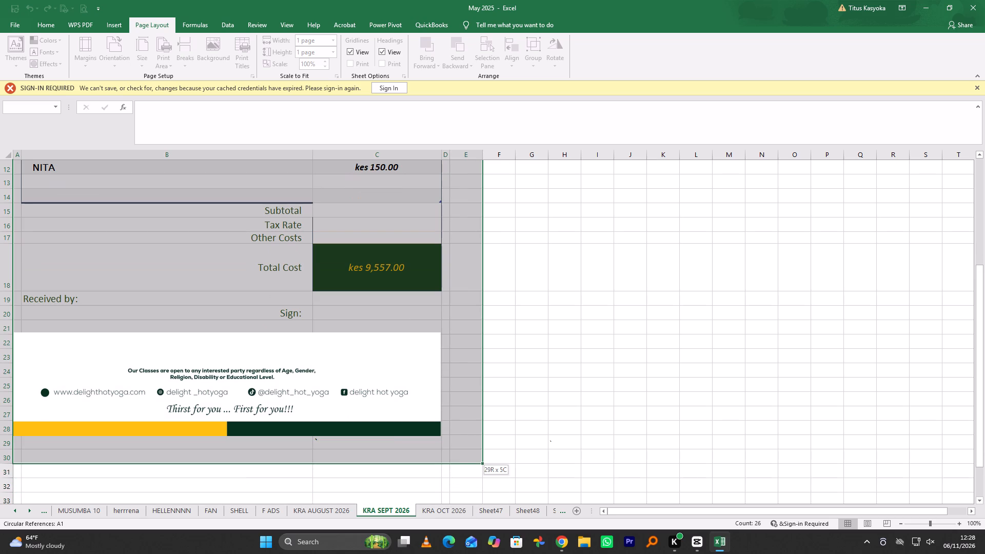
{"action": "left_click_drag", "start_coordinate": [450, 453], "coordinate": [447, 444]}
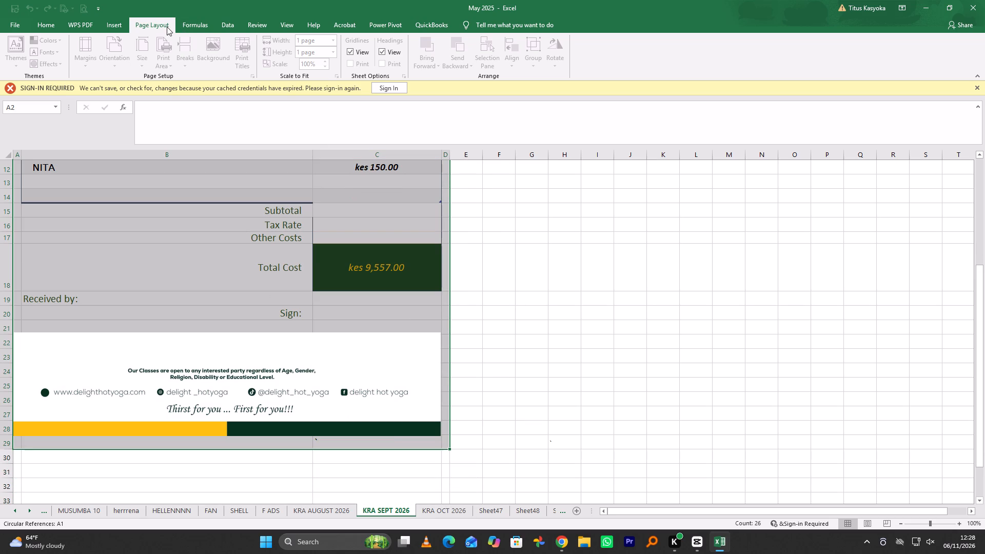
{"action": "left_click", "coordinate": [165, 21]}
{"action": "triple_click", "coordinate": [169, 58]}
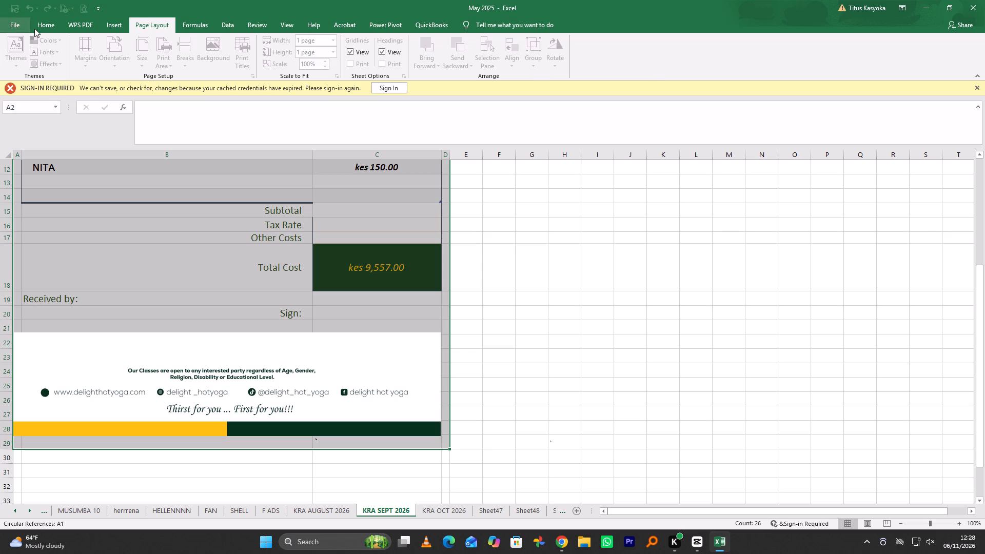
In the print page setup, set the September voucher's scaling to fit 1 page wide by 1 tall.
{"action": "left_click", "coordinate": [17, 22]}
{"action": "left_click", "coordinate": [47, 214]}
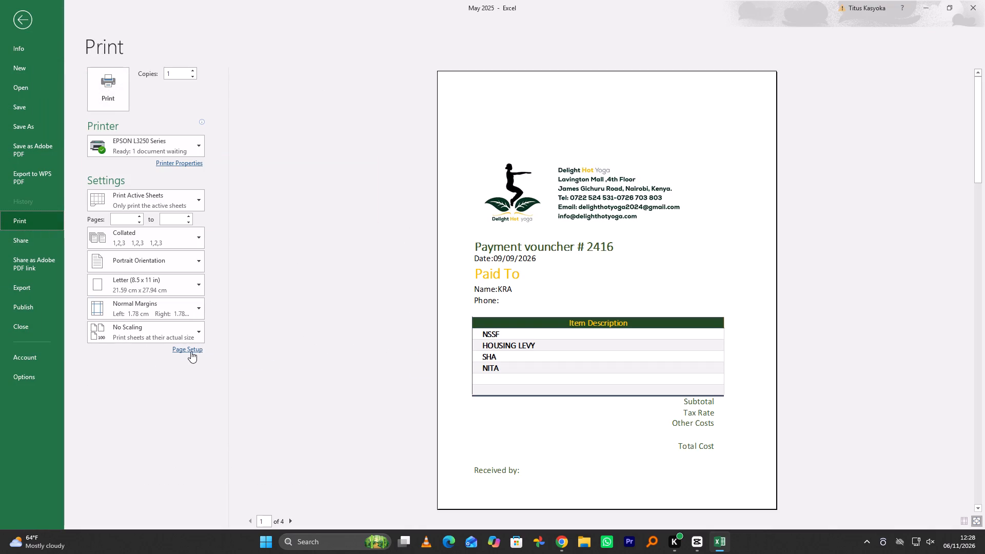
{"action": "left_click", "coordinate": [193, 350]}
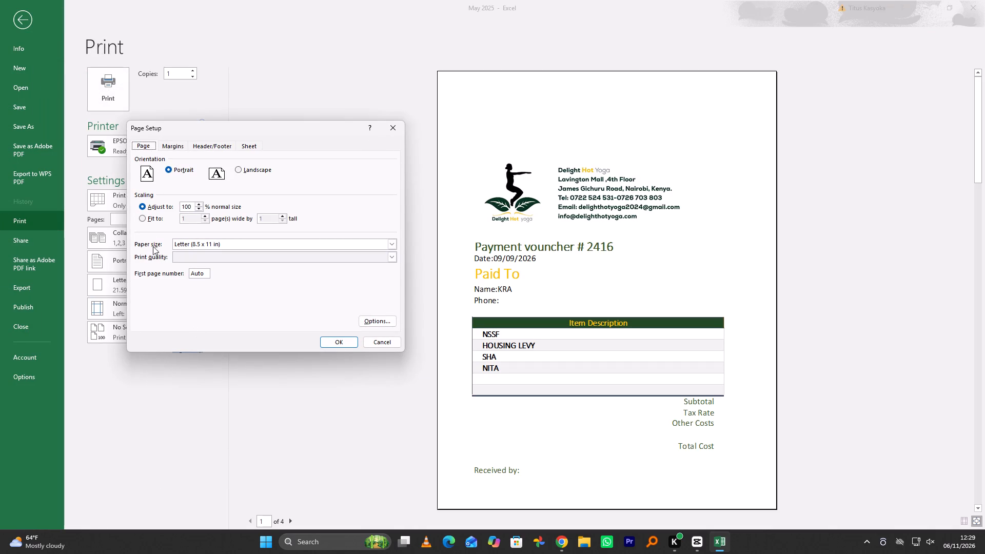
{"action": "left_click", "coordinate": [142, 217]}
{"action": "left_click", "coordinate": [334, 346]}
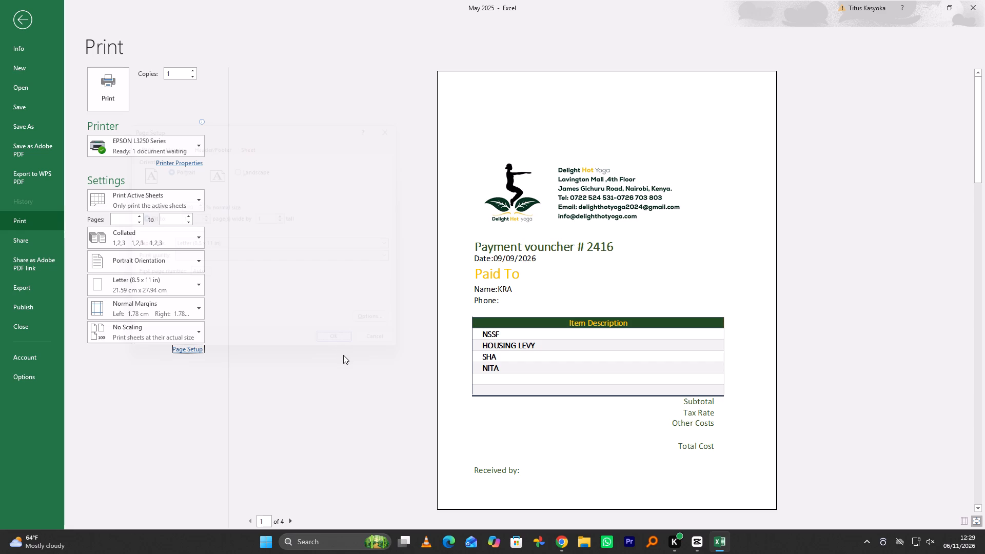
Print one copy of the September voucher on the EPSON L3250 Series printer.
{"action": "left_click", "coordinate": [110, 84]}
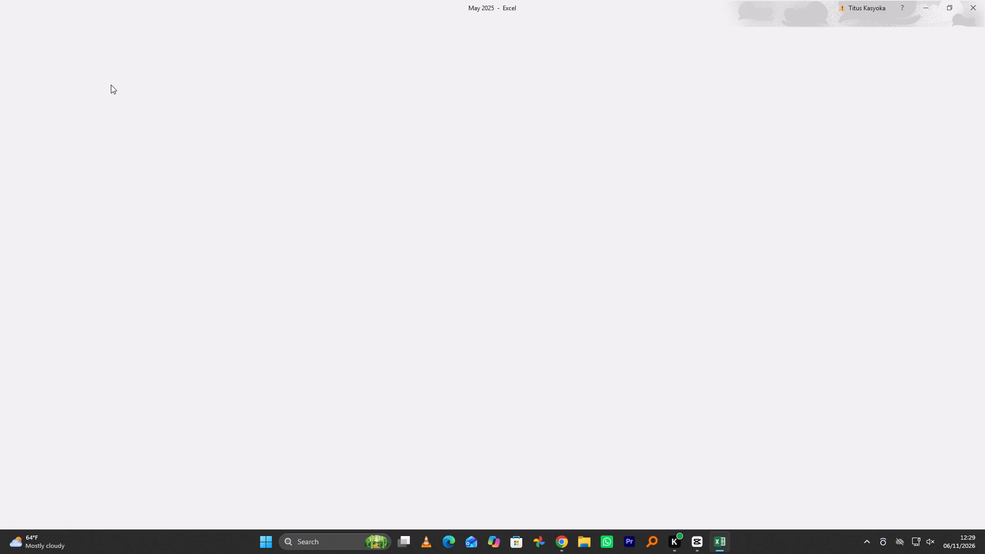
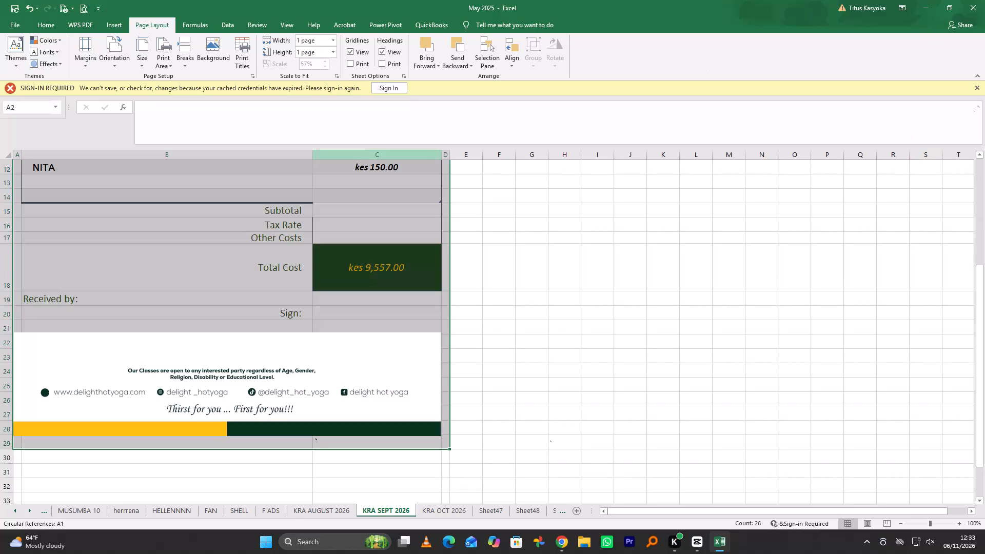
On the KRA AUGUST 2026 sheet, set the range A2:D30 as the print area.
{"action": "left_click", "coordinate": [319, 512]}
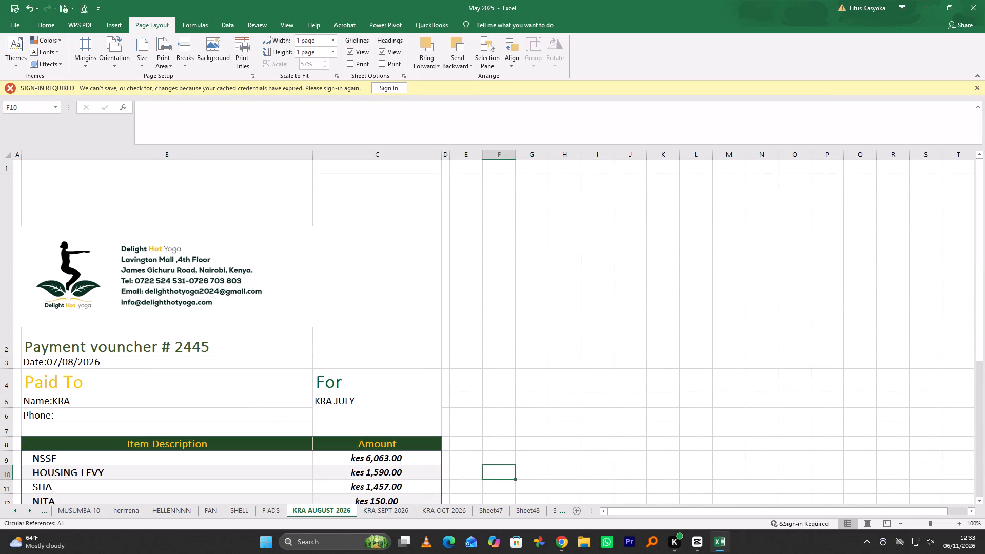
{"action": "scroll", "coordinate": [147, 390], "scroll_direction": "up", "scroll_amount": 3}
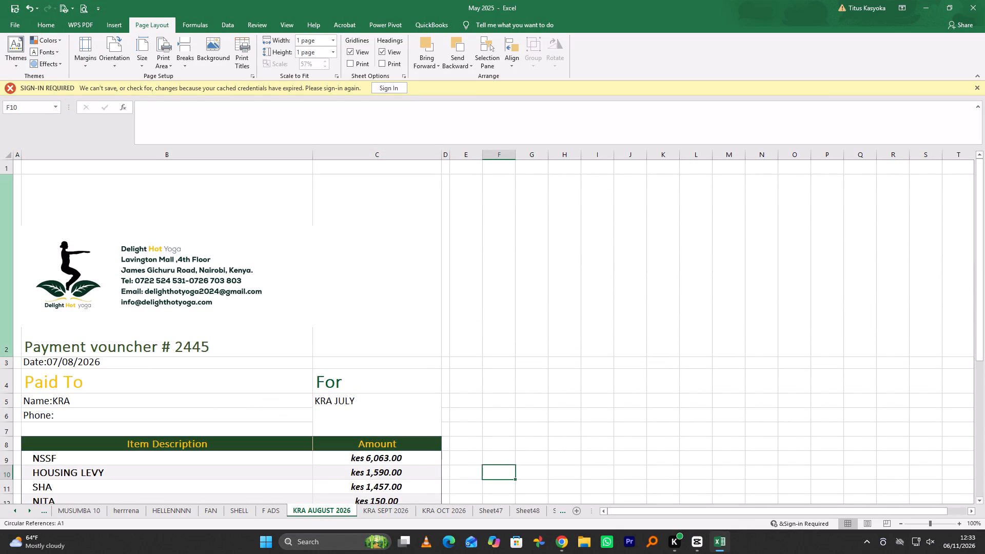
{"action": "left_click_drag", "start_coordinate": [16, 187], "coordinate": [375, 526]}
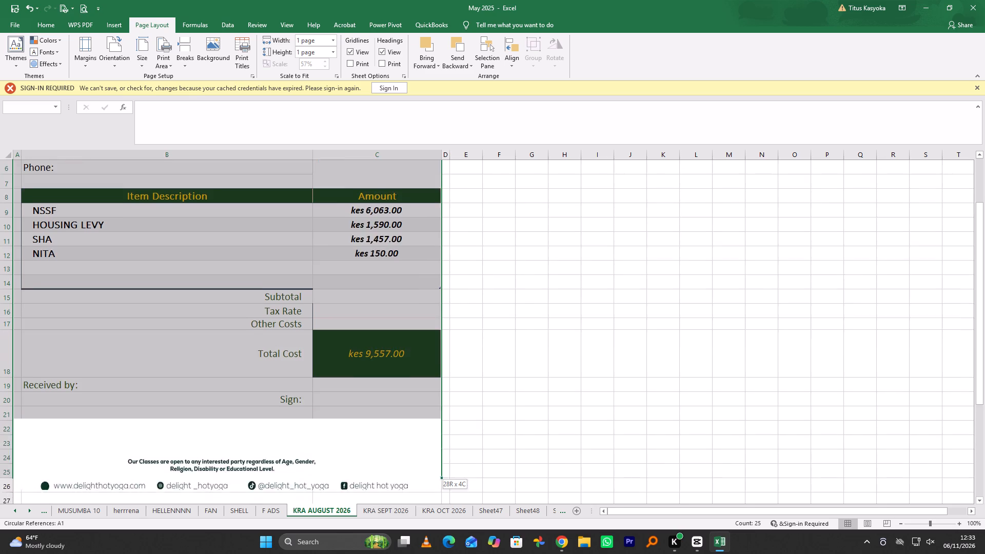
{"action": "left_click_drag", "start_coordinate": [375, 526], "coordinate": [444, 413]}
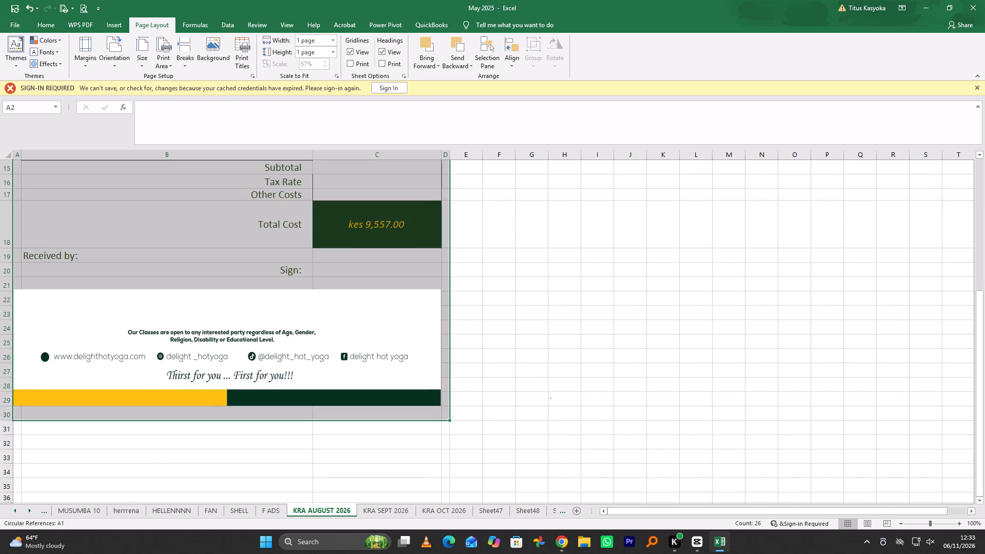
{"action": "left_click", "coordinate": [152, 24]}
{"action": "left_click", "coordinate": [160, 58]}
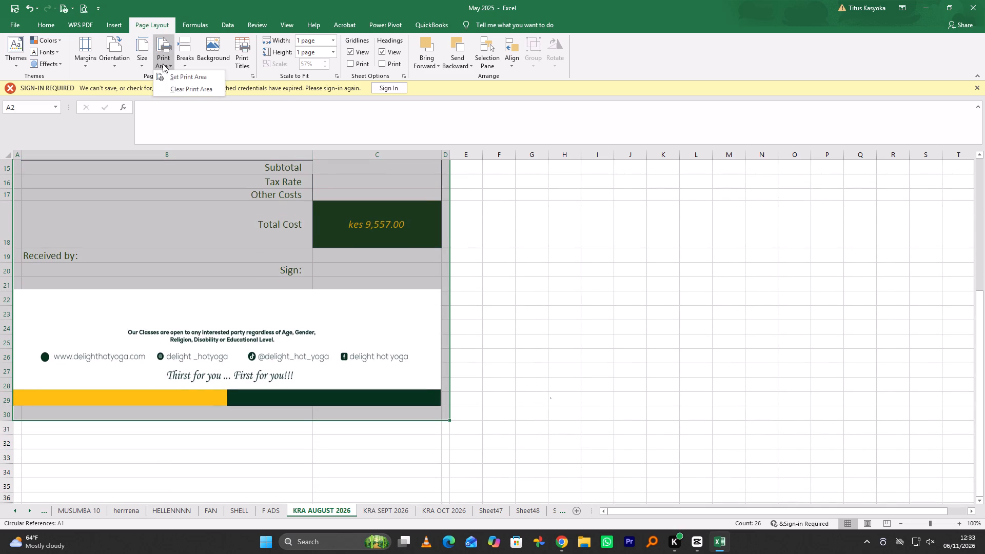
{"action": "left_click", "coordinate": [182, 75]}
In the print page setup, set the August voucher's scaling to fit 1 page wide by 1 tall.
{"action": "left_click", "coordinate": [19, 25]}
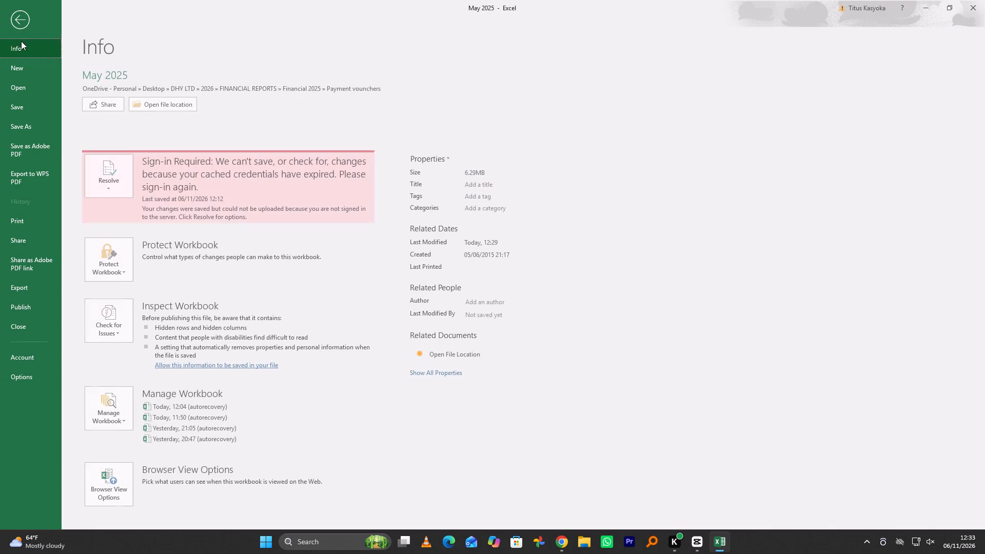
{"action": "left_click", "coordinate": [29, 226]}
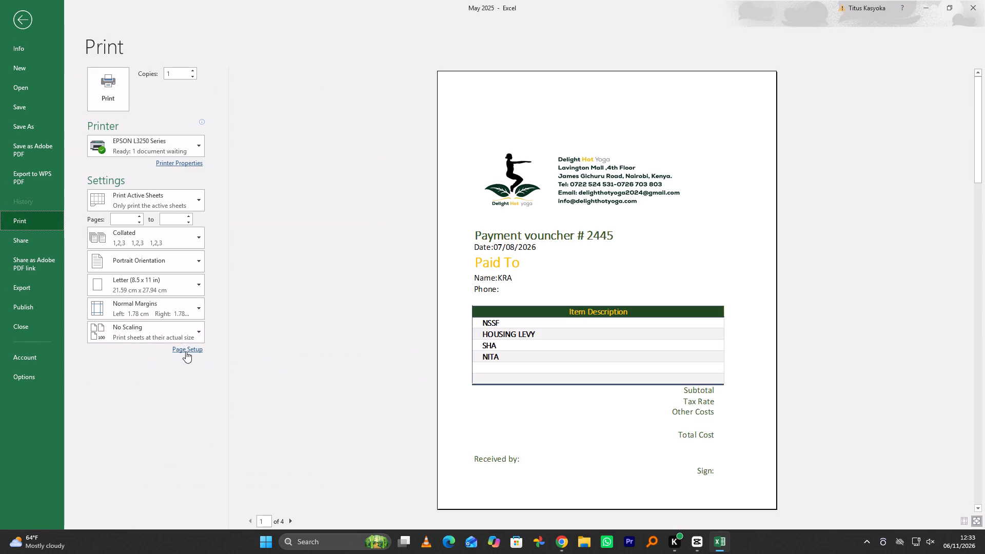
{"action": "left_click", "coordinate": [185, 349]}
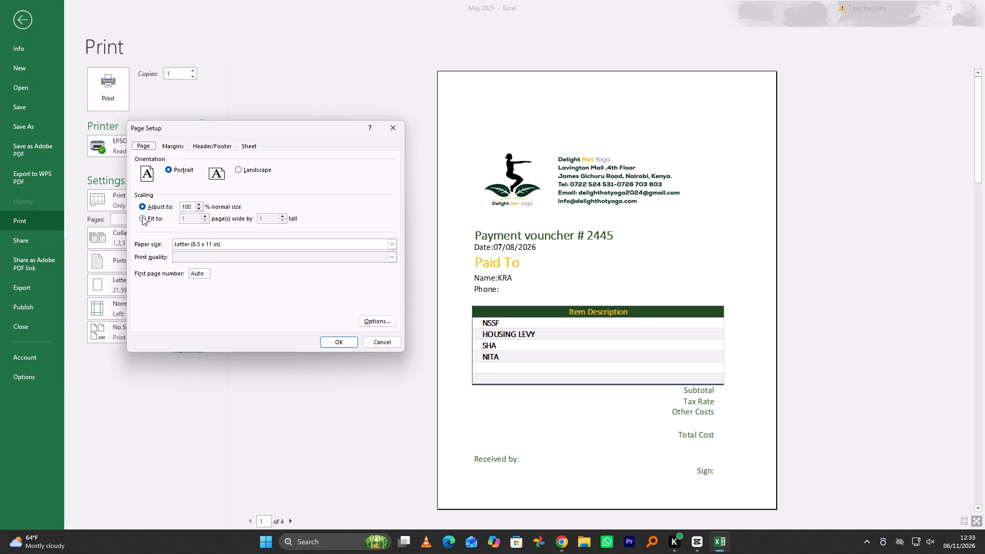
{"action": "left_click", "coordinate": [142, 216]}
{"action": "left_click", "coordinate": [338, 342]}
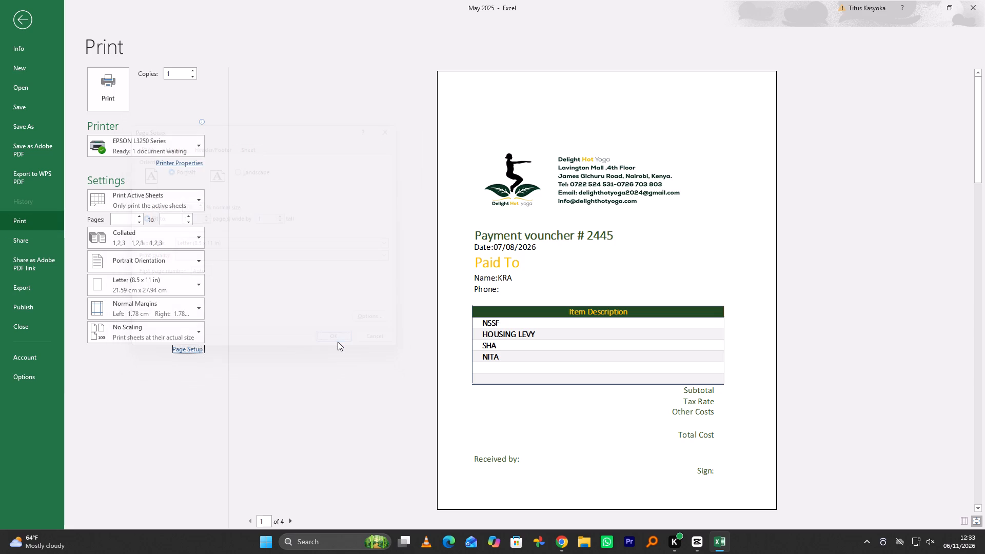
Print one copy of the August voucher on the EPSON L3250 Series printer.
{"action": "left_click", "coordinate": [110, 95]}
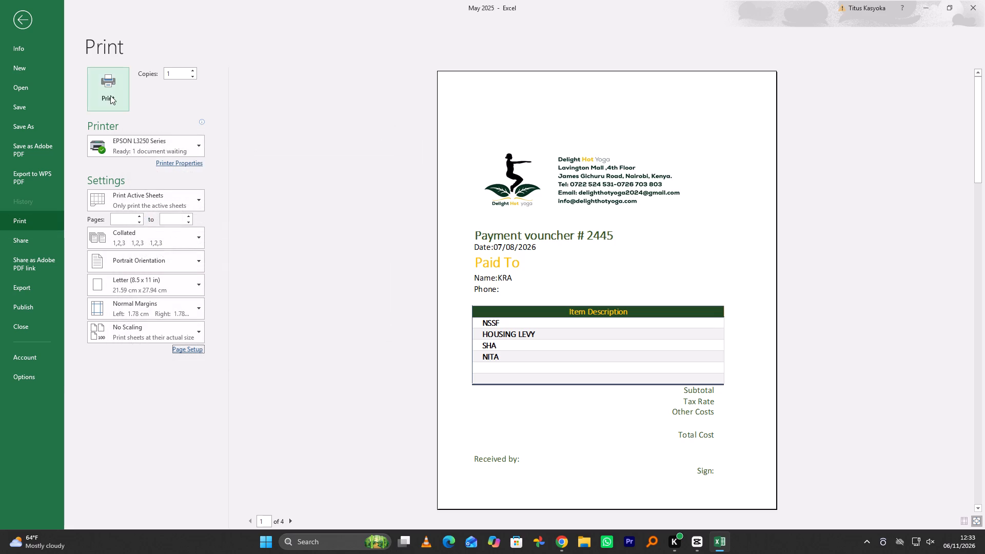
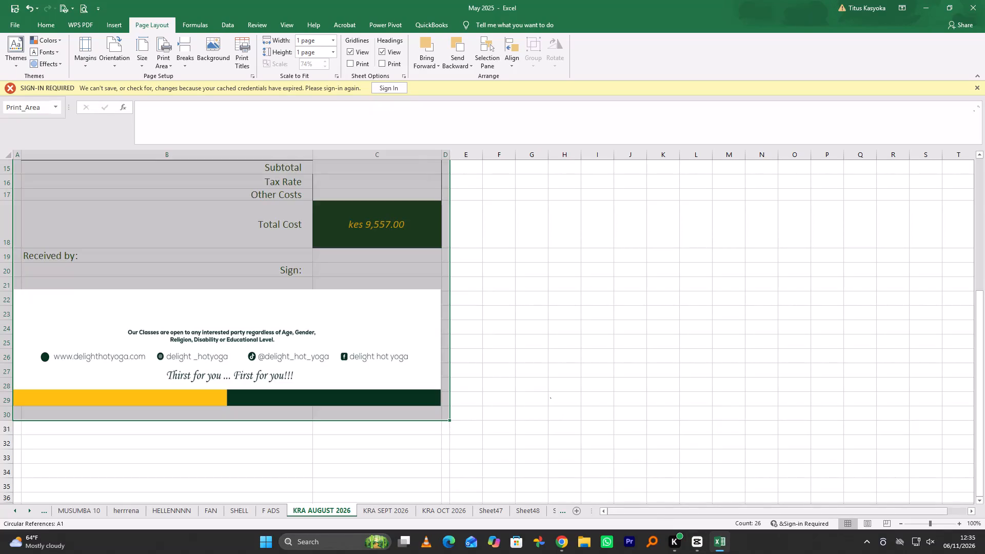
On the KRA JULY 2026 sheet, change the voucher date in B3 to 09/07/2026.
{"action": "left_click", "coordinate": [606, 459]}
{"action": "scroll", "coordinate": [445, 460], "scroll_direction": "up", "scroll_amount": 3}
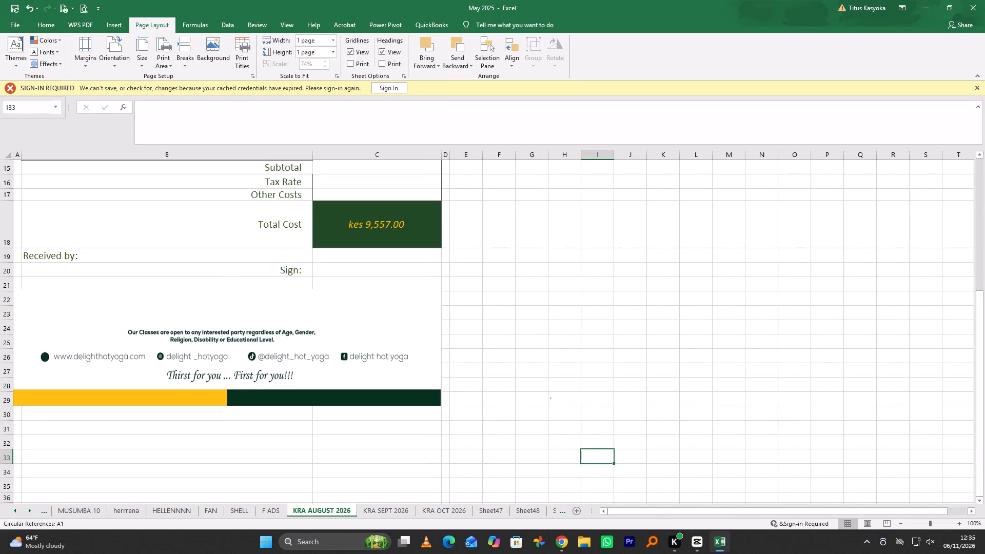
{"action": "scroll", "coordinate": [445, 460], "scroll_direction": "up", "scroll_amount": 12}
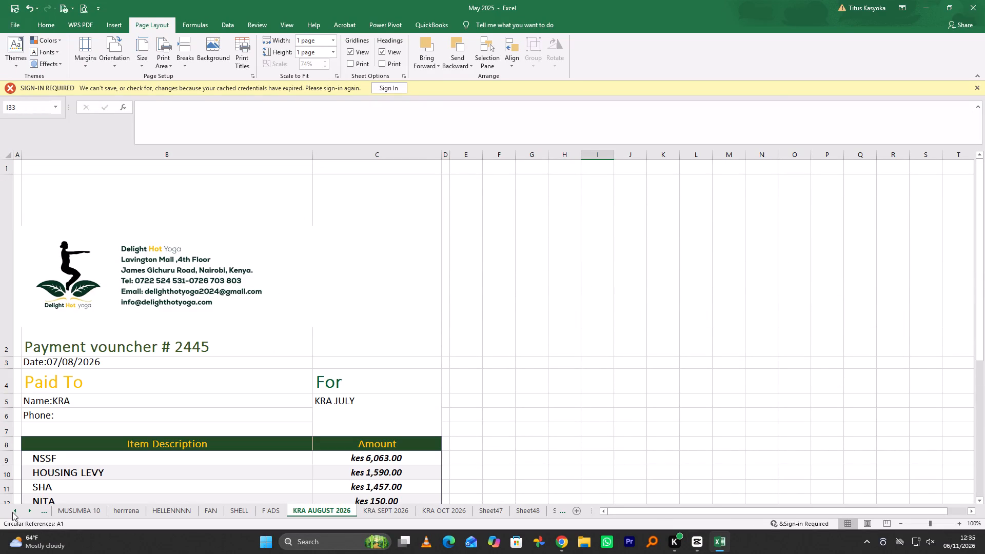
{"action": "triple_click", "coordinate": [14, 510]}
{"action": "left_click", "coordinate": [14, 510]}
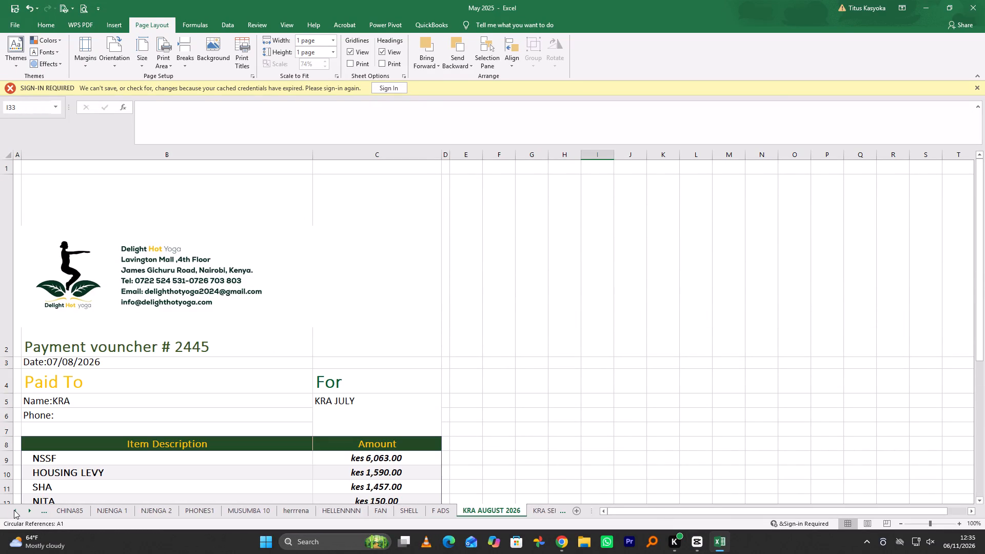
{"action": "triple_click", "coordinate": [14, 510]}
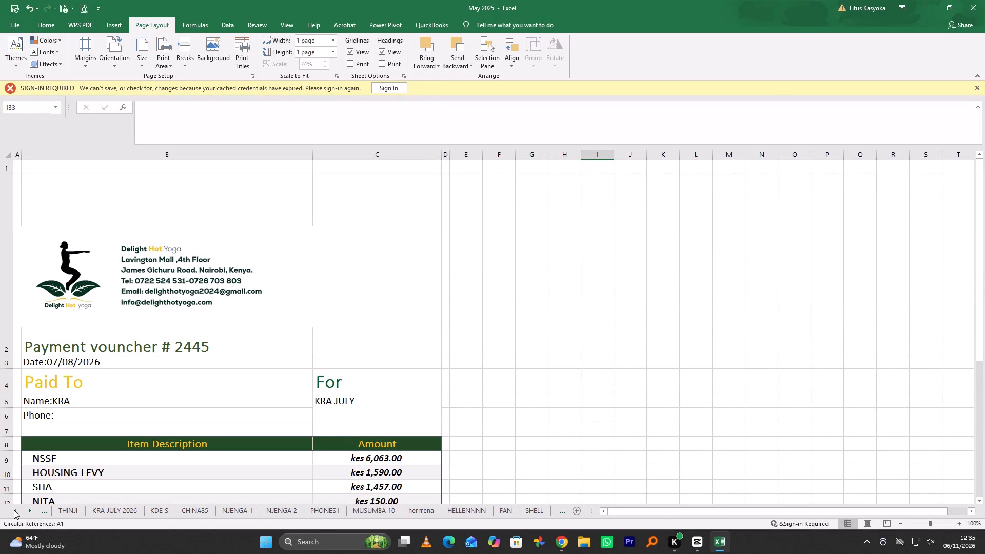
{"action": "left_click", "coordinate": [110, 509]}
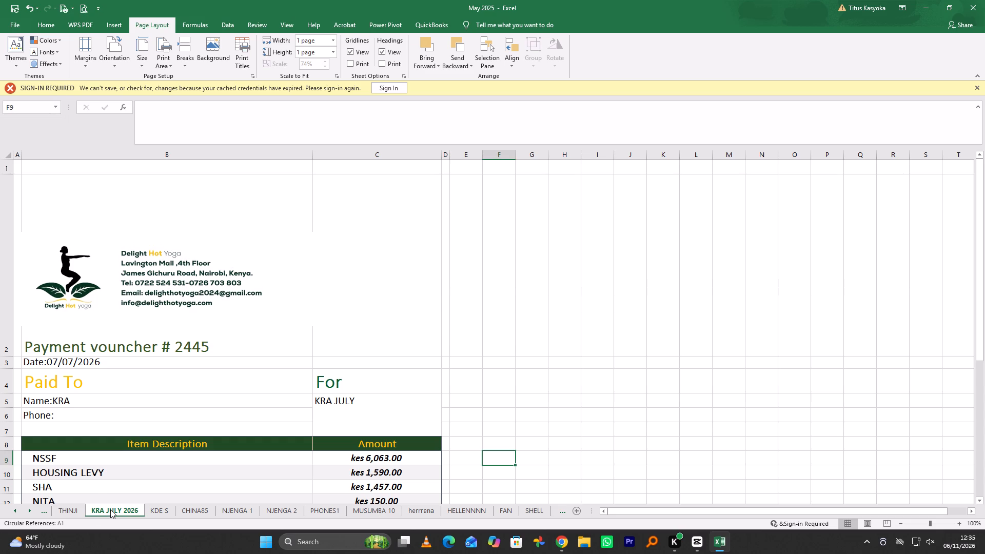
{"action": "double_click", "coordinate": [55, 360]}
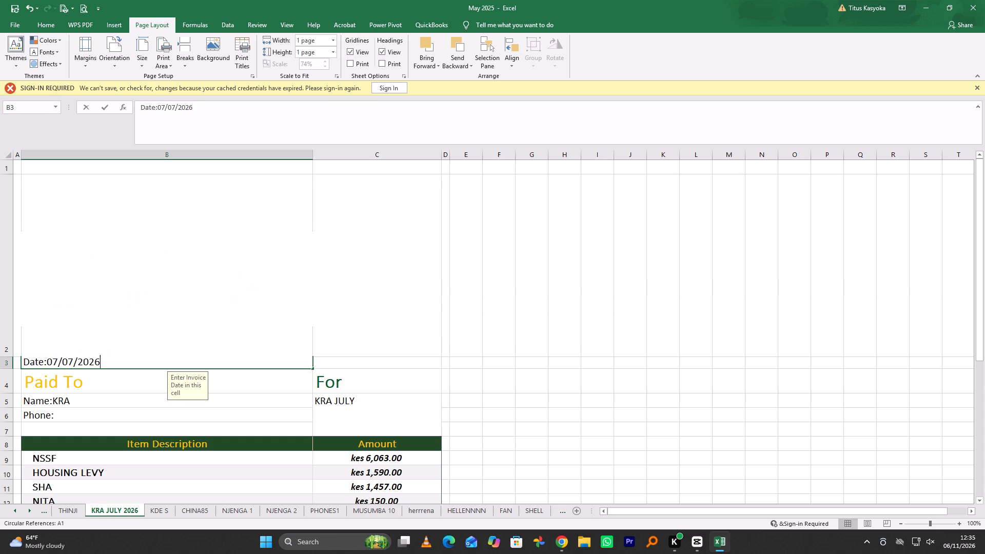
{"action": "key", "text": "BackSpace"}
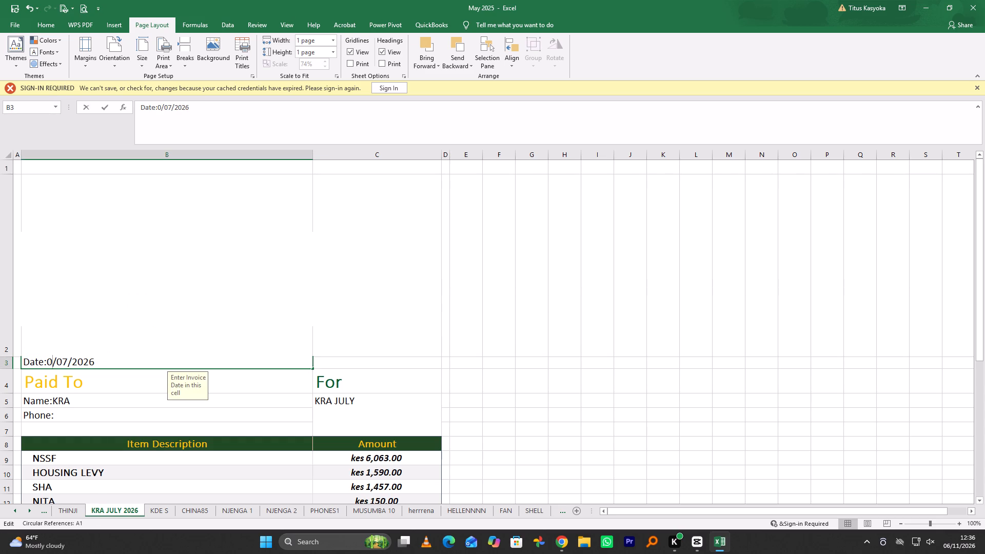
{"action": "key", "text": "9"}
{"action": "left_click", "coordinate": [682, 441]}
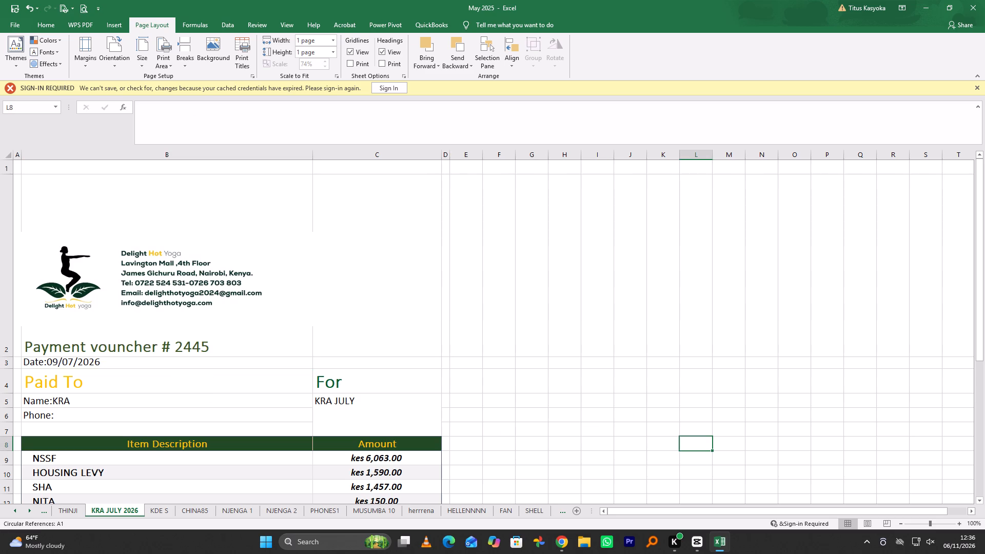
Change the payment voucher number in B2 of the July sheet to 2381.
{"action": "scroll", "coordinate": [100, 408], "scroll_direction": "up", "scroll_amount": 5}
{"action": "double_click", "coordinate": [208, 346]}
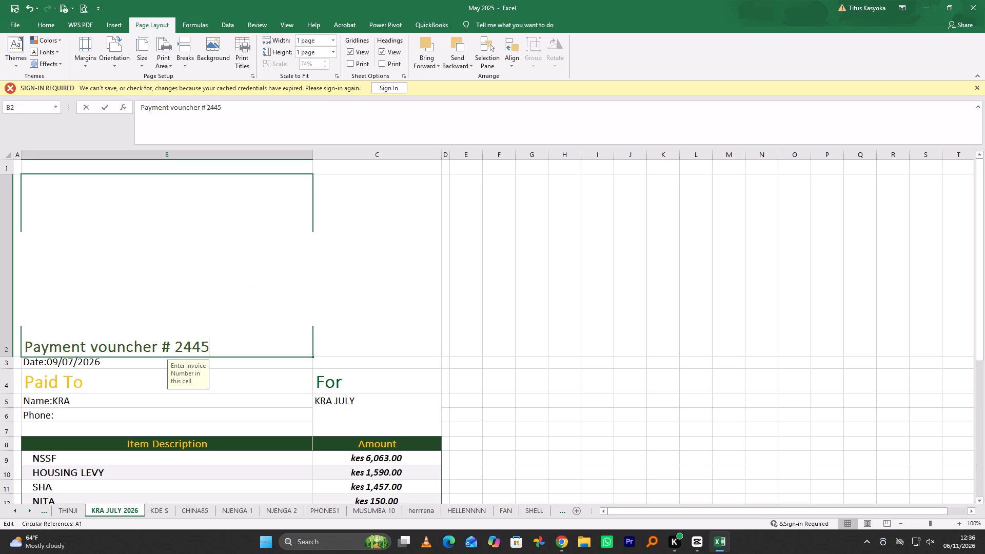
{"action": "key", "text": "BackSpace"}
{"action": "key", "text": "BackSpace"}
{"action": "key", "text": "BackSpace"}
{"action": "key", "text": "3"}
{"action": "type", "text": "81"}
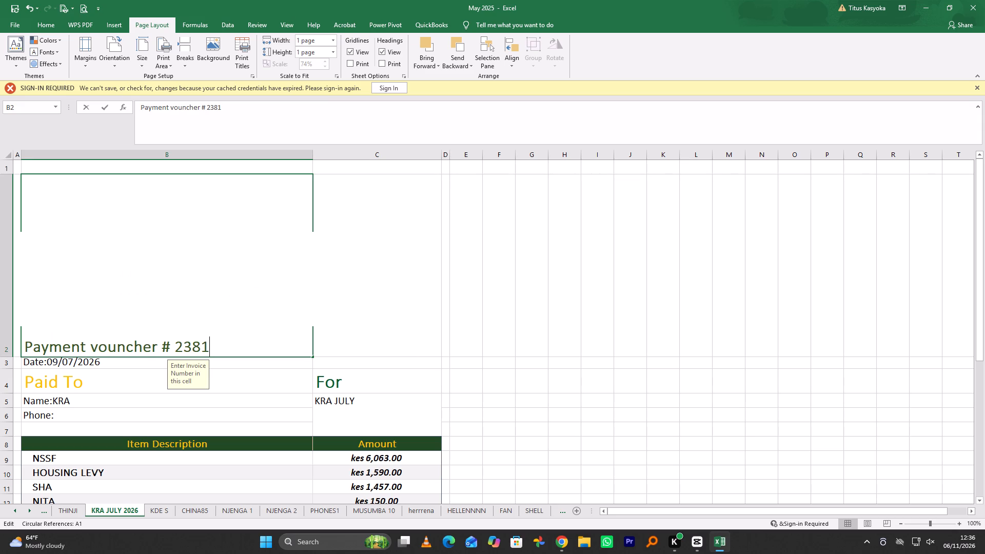
{"action": "left_click", "coordinate": [658, 456]}
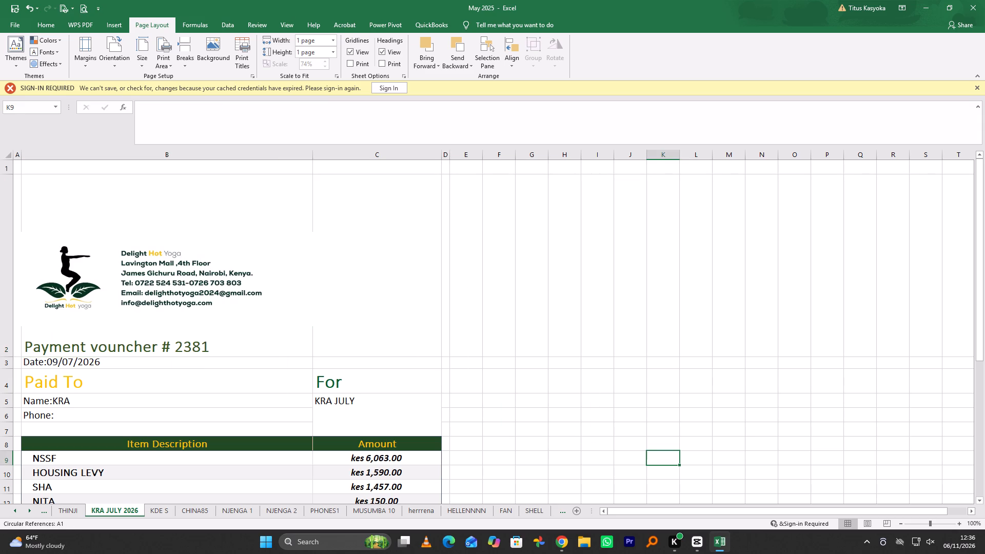
On the KRA JULY 2026 sheet, set the range A2:D31 as the print area.
{"action": "left_click_drag", "start_coordinate": [16, 179], "coordinate": [421, 448]}
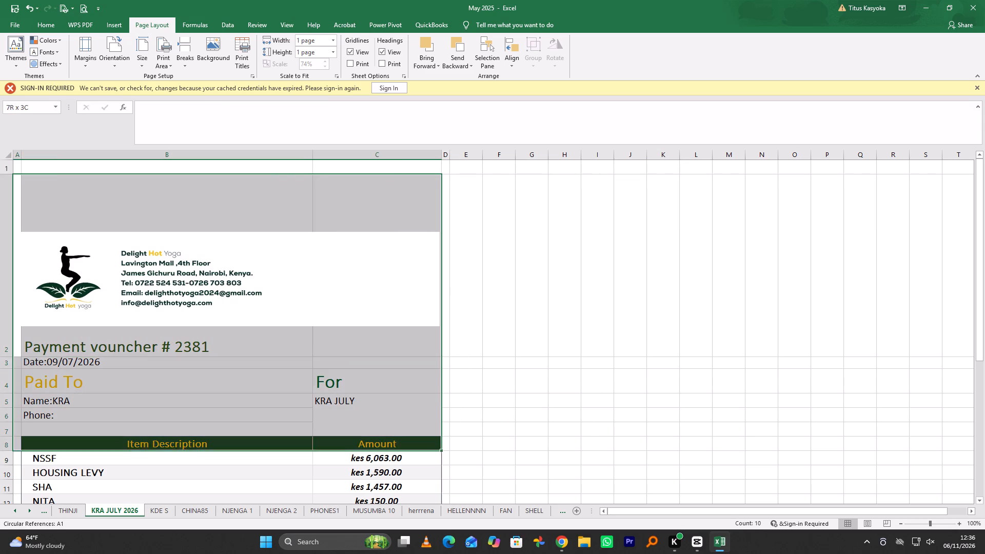
{"action": "left_click_drag", "start_coordinate": [421, 448], "coordinate": [426, 517]}
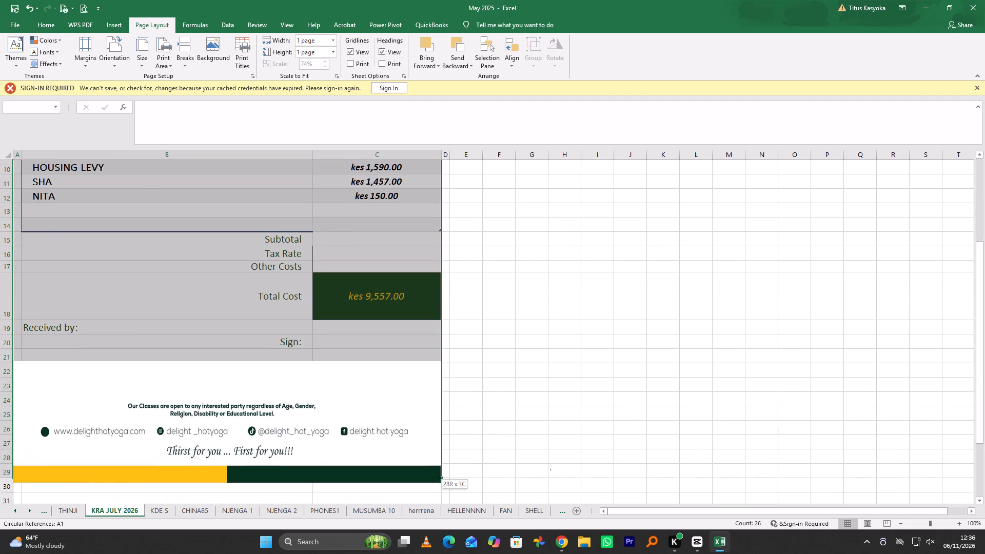
{"action": "left_click_drag", "start_coordinate": [426, 517], "coordinate": [442, 443]}
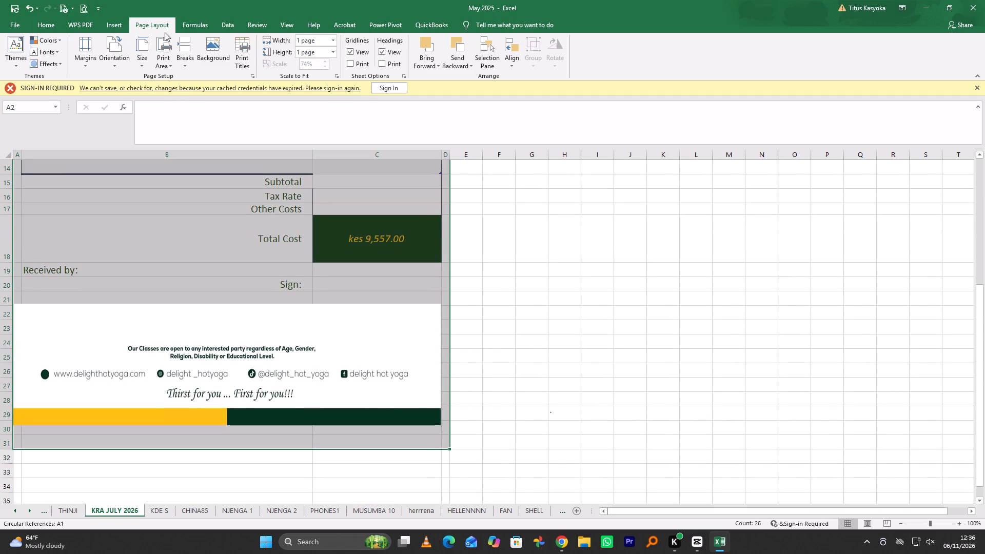
{"action": "left_click", "coordinate": [153, 22]}
{"action": "left_click", "coordinate": [168, 59]}
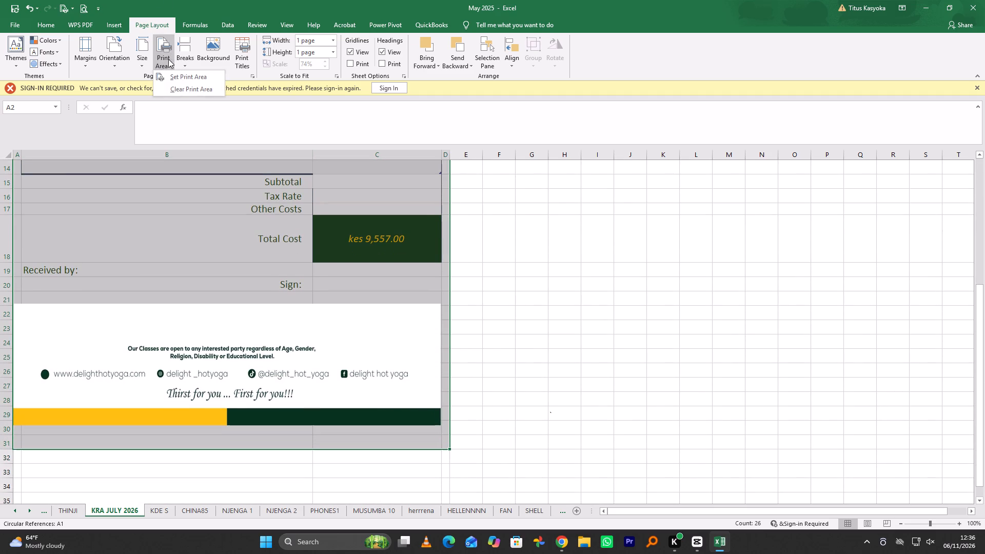
{"action": "left_click", "coordinate": [176, 75]}
In the print page setup, set the July voucher's scaling to fit 1 page wide by 1 tall.
{"action": "left_click", "coordinate": [17, 24]}
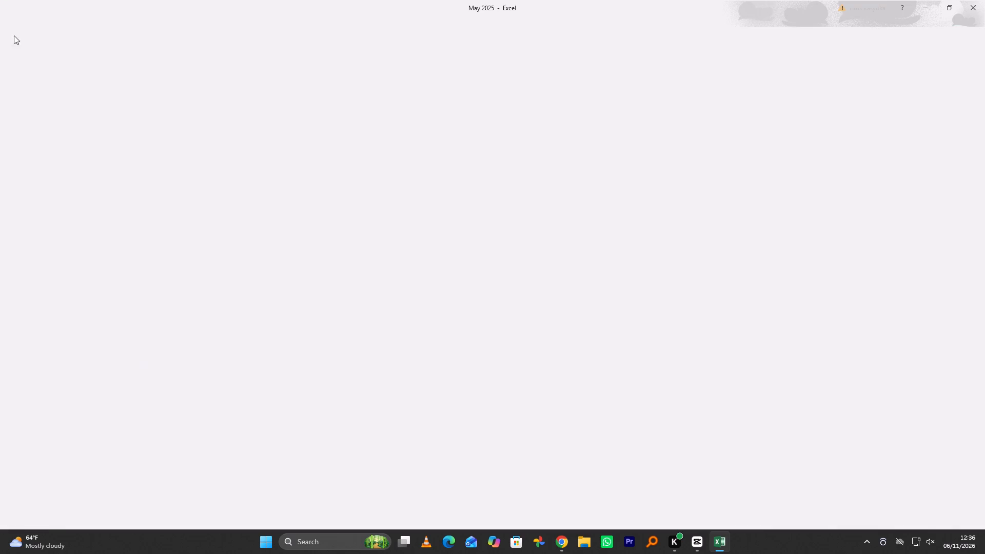
{"action": "left_click", "coordinate": [34, 222]}
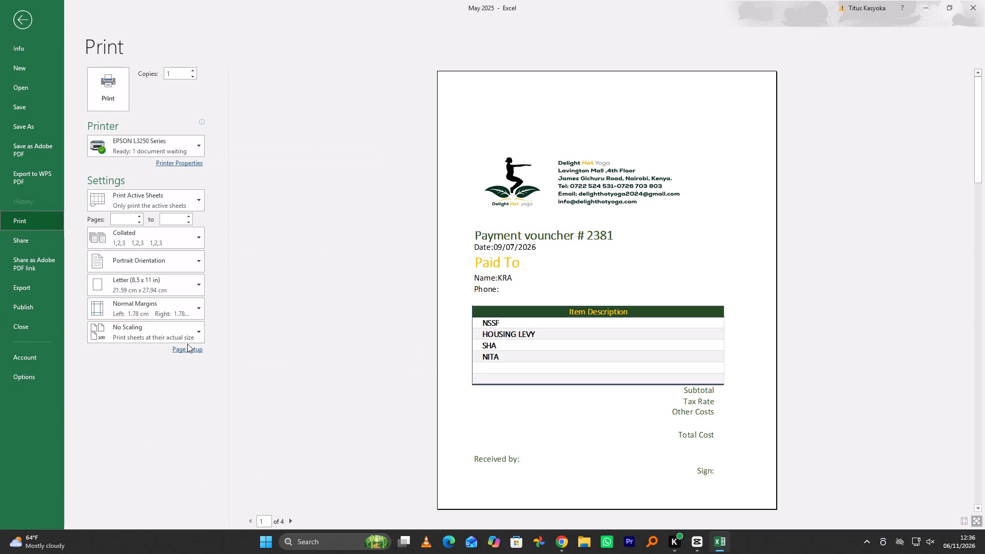
{"action": "left_click", "coordinate": [188, 350]}
{"action": "left_click", "coordinate": [141, 215]}
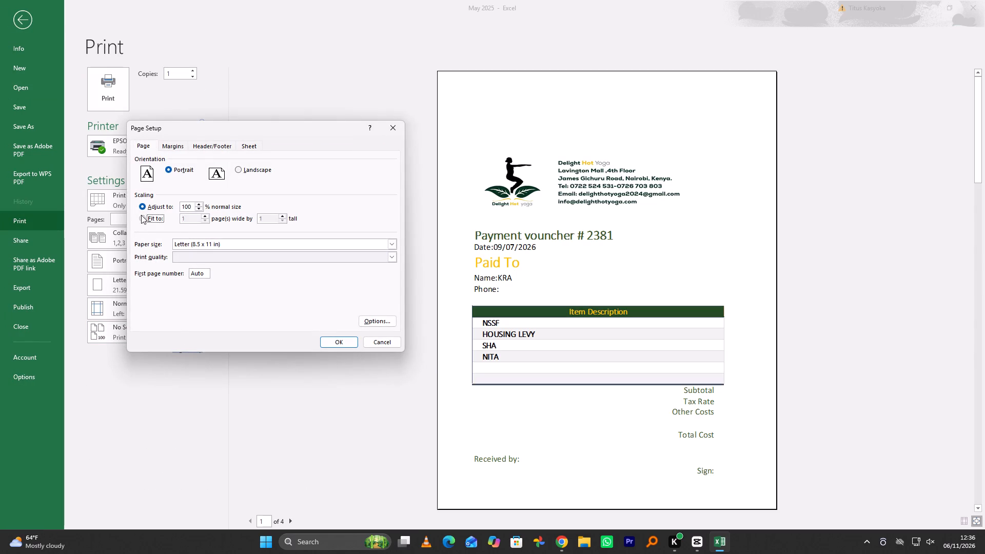
{"action": "left_click", "coordinate": [341, 340]}
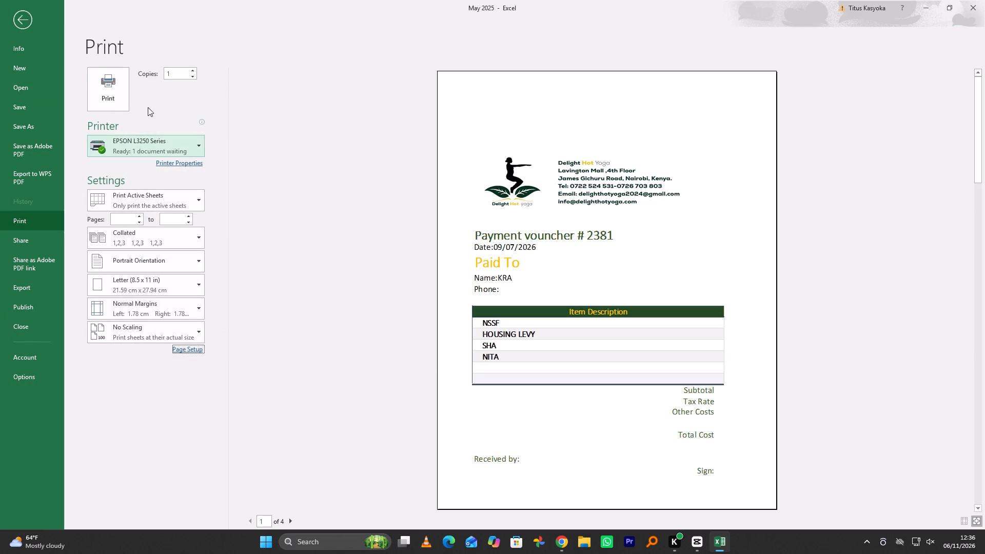
Print one copy of the July voucher on the EPSON L3250 Series printer.
{"action": "left_click", "coordinate": [104, 92]}
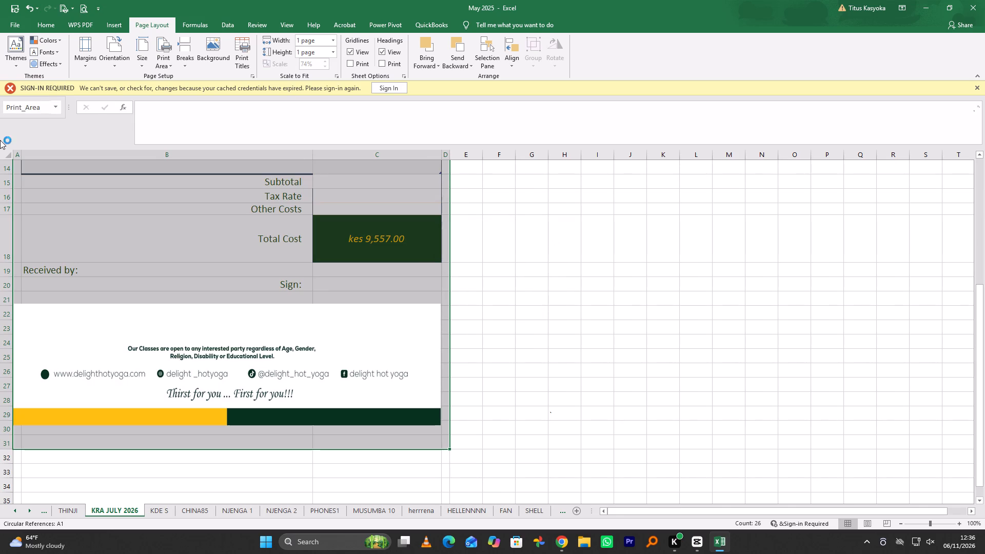
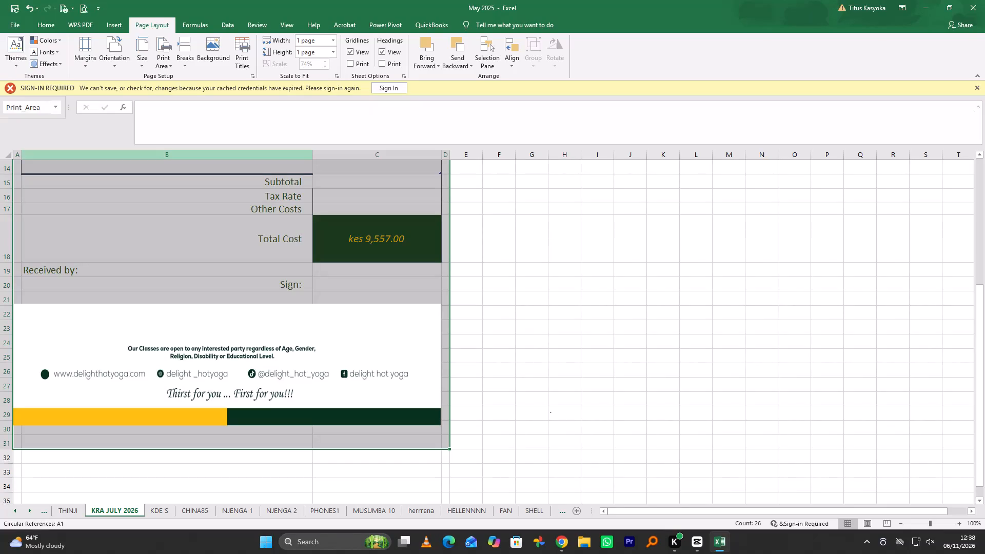
Rename the blank Sheet47 as JULY 2026.
{"action": "left_click", "coordinate": [544, 362]}
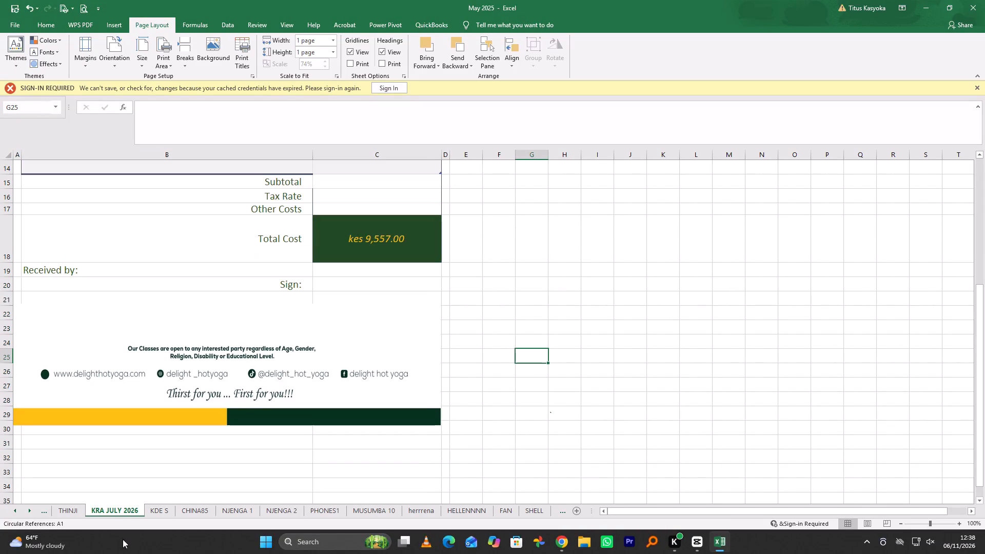
{"action": "triple_click", "coordinate": [30, 513]}
{"action": "left_click", "coordinate": [30, 513]}
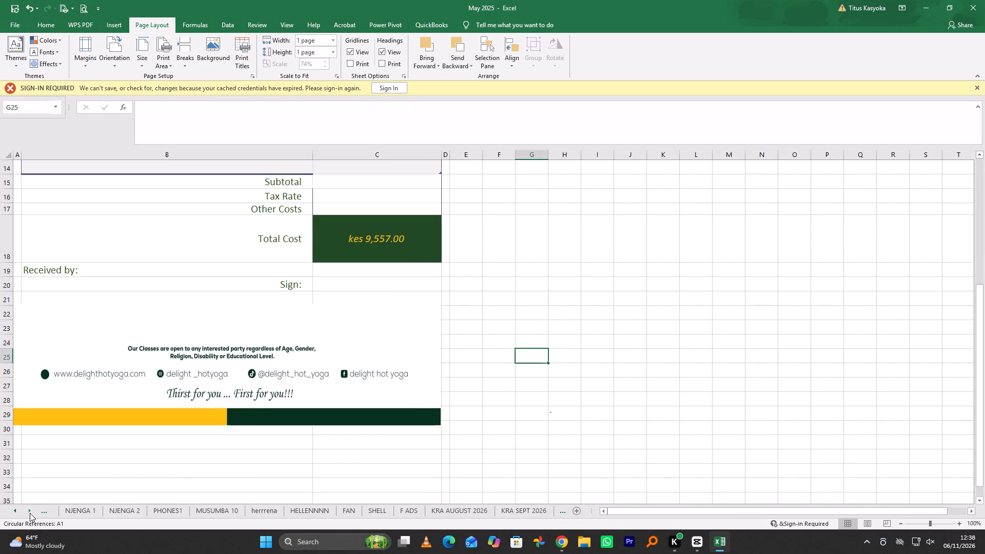
{"action": "triple_click", "coordinate": [30, 513]}
{"action": "double_click", "coordinate": [30, 513]}
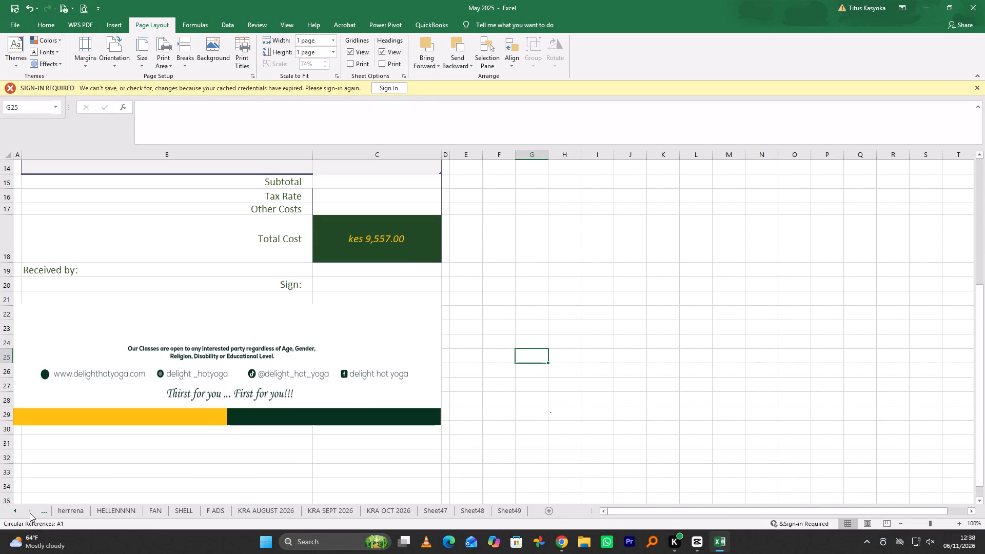
{"action": "left_click", "coordinate": [30, 513]}
{"action": "double_click", "coordinate": [430, 516]}
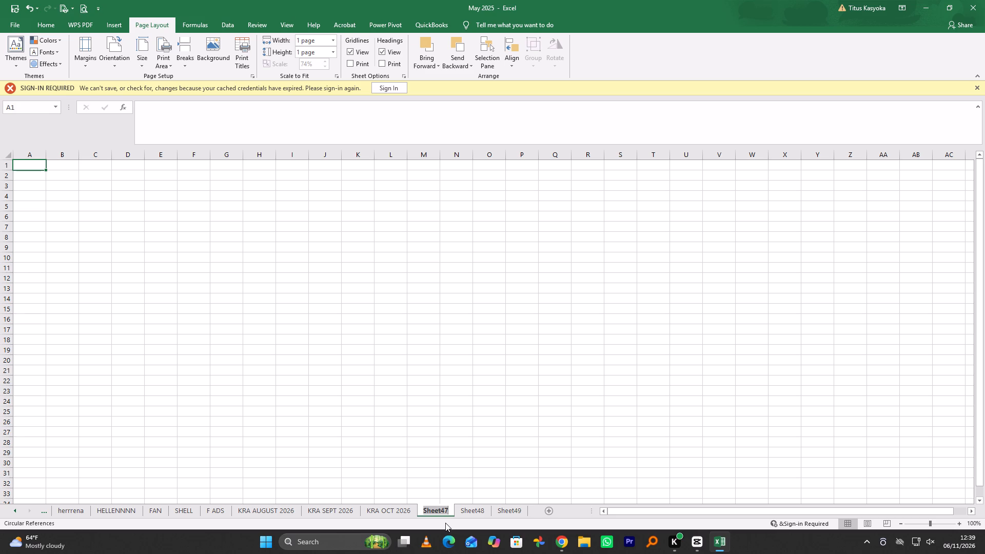
{"action": "type", "text": "ju"}
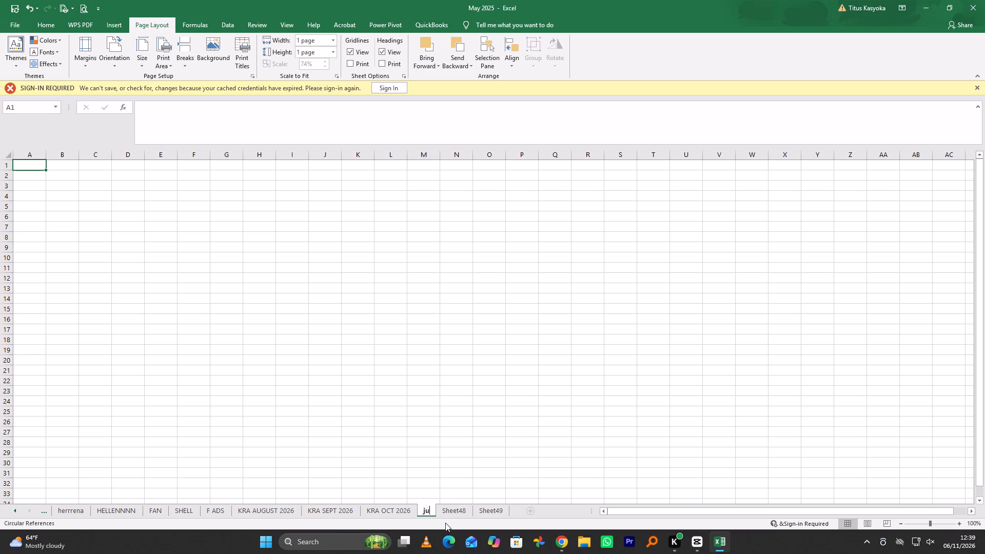
{"action": "key", "text": "BackSpace"}
{"action": "key", "text": "BackSpace"}
{"action": "type", "text": "JULY"}
{"action": "key", "text": "space"}
{"action": "type", "text": "2026"}
Copy the entire KRA OCT 2026 voucher sheet and paste it into the JULY 2026 sheet.
{"action": "left_click", "coordinate": [379, 509]}
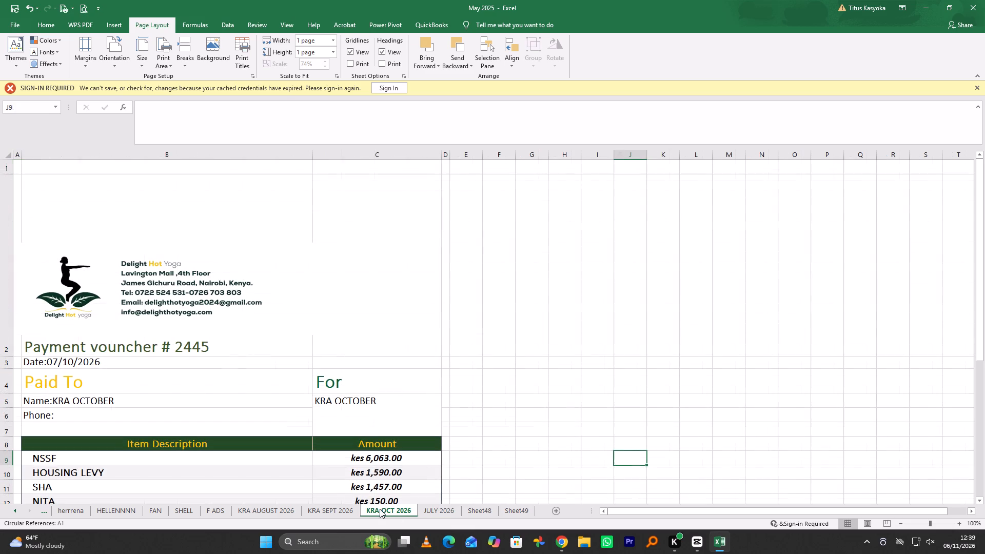
{"action": "right_click", "coordinate": [5, 154]}
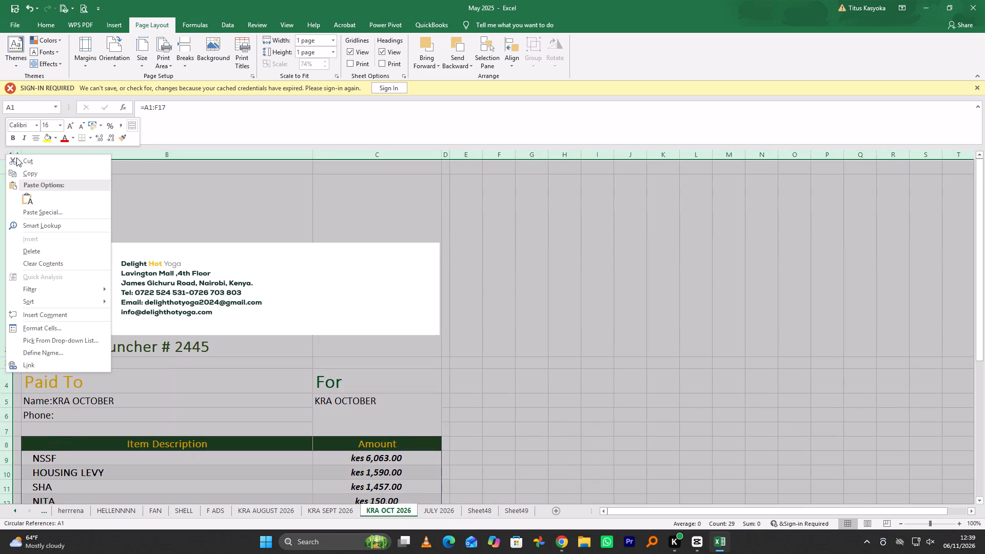
{"action": "left_click", "coordinate": [37, 172]}
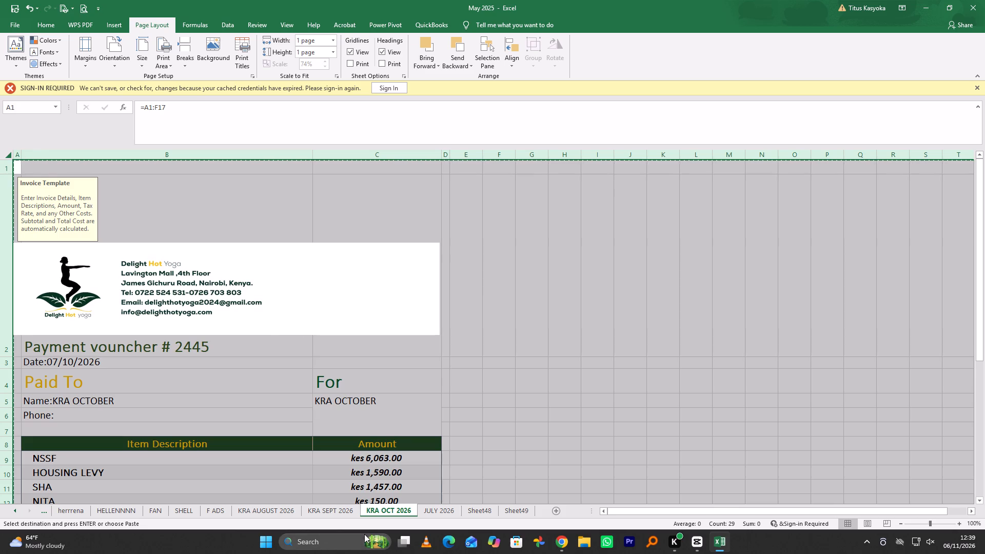
{"action": "left_click", "coordinate": [438, 510]}
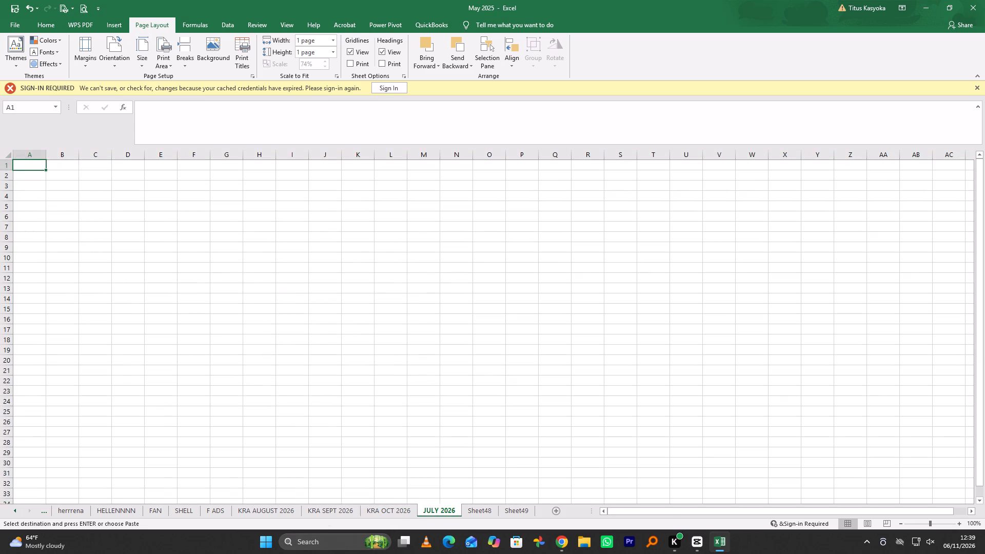
{"action": "right_click", "coordinate": [5, 155]}
{"action": "left_click", "coordinate": [27, 198]}
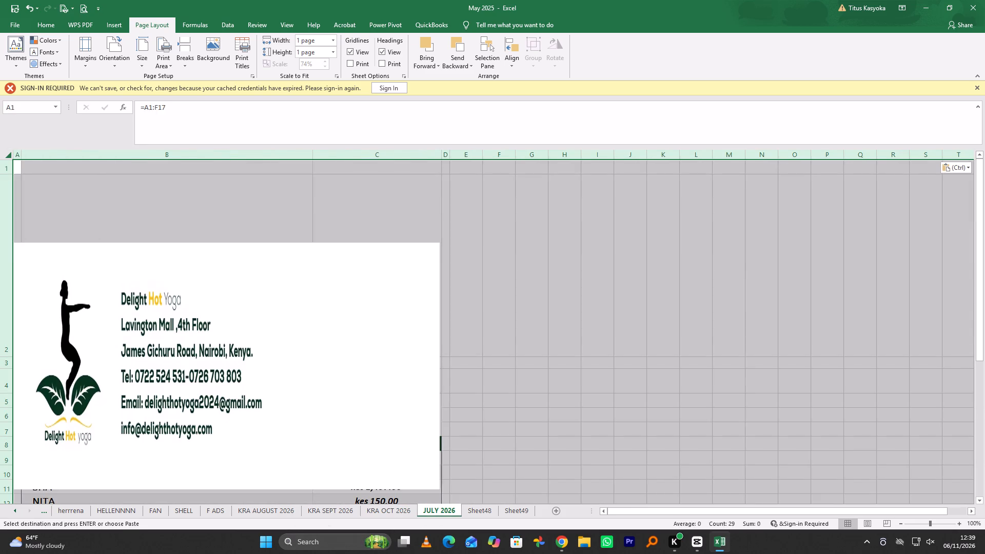
Shrink the stretched header logo picture's height on JULY 2026 and place it just above the payment voucher number.
{"action": "left_click", "coordinate": [573, 372]}
{"action": "left_click", "coordinate": [283, 372]}
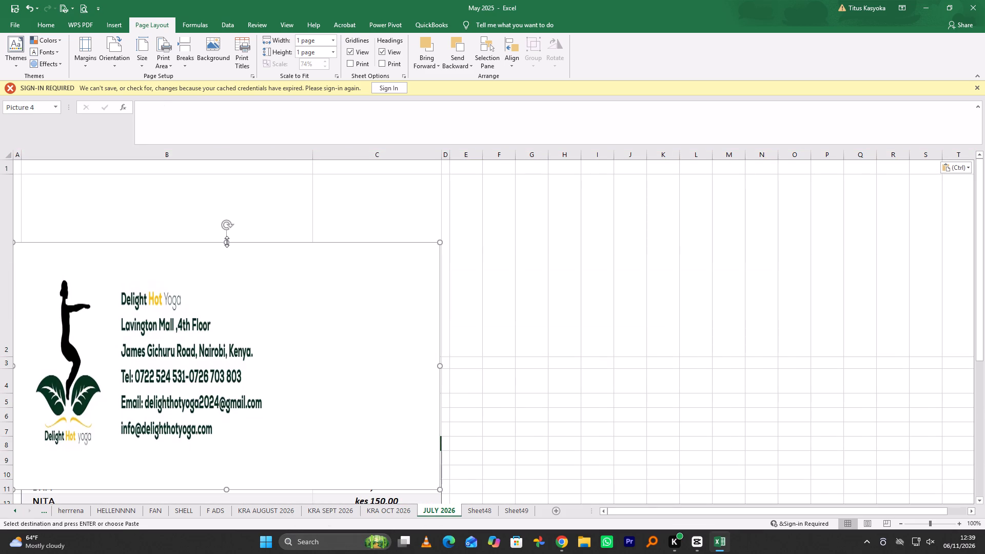
{"action": "left_click_drag", "start_coordinate": [227, 242], "coordinate": [218, 377]}
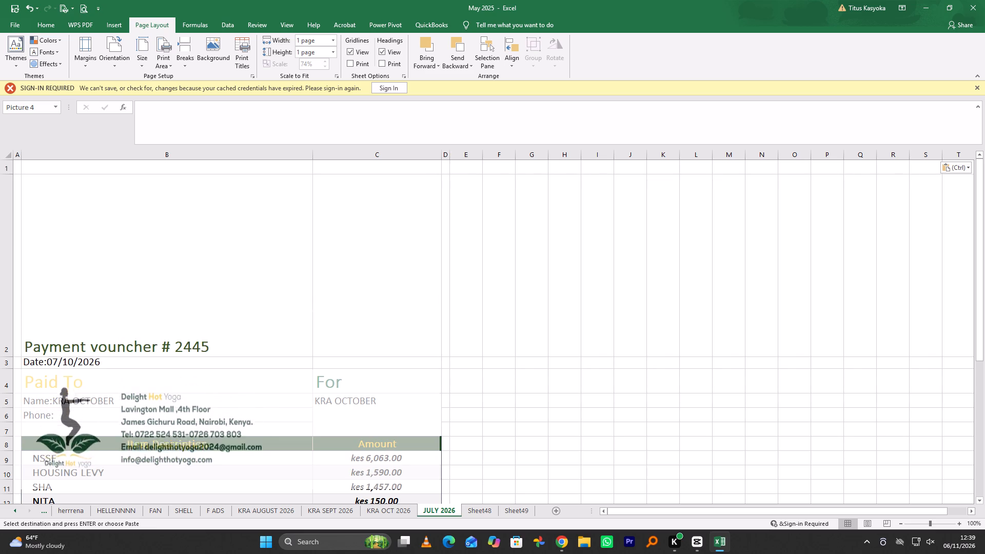
{"action": "left_click_drag", "start_coordinate": [218, 377], "coordinate": [218, 387]}
{"action": "left_click_drag", "start_coordinate": [237, 436], "coordinate": [208, 274]}
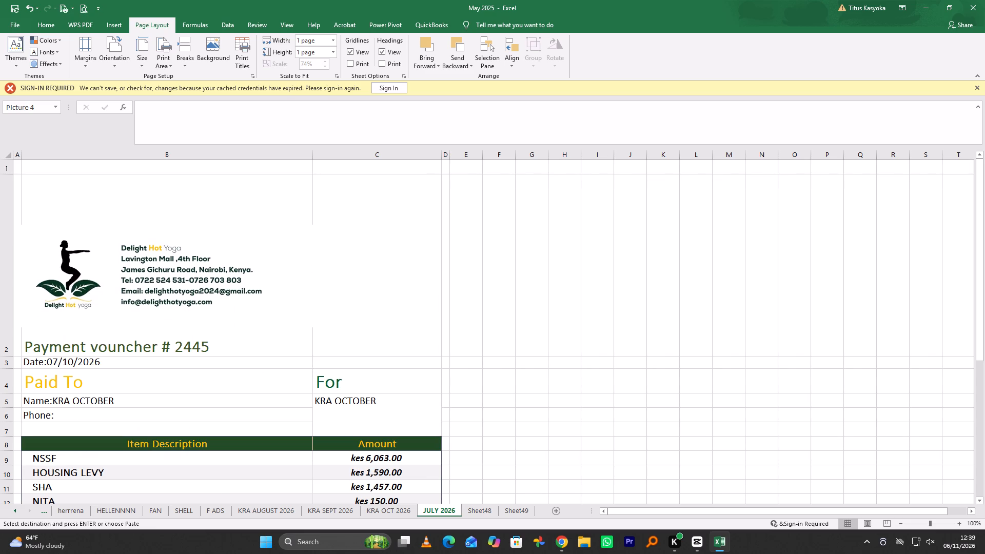
{"action": "left_click_drag", "start_coordinate": [208, 274], "coordinate": [208, 274]}
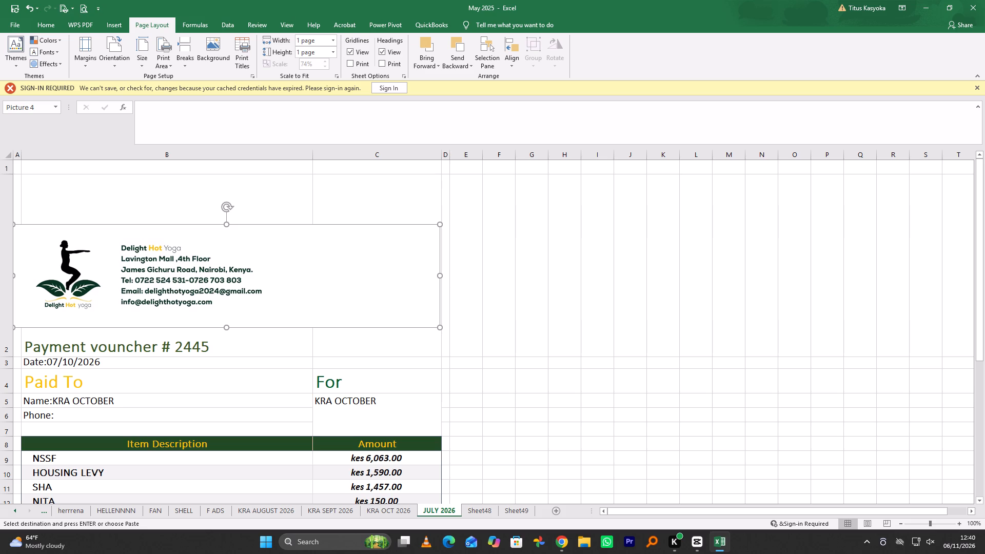
Change the payment voucher number in B2 of the JULY 2026 sheet to 2385.
{"action": "double_click", "coordinate": [203, 346]}
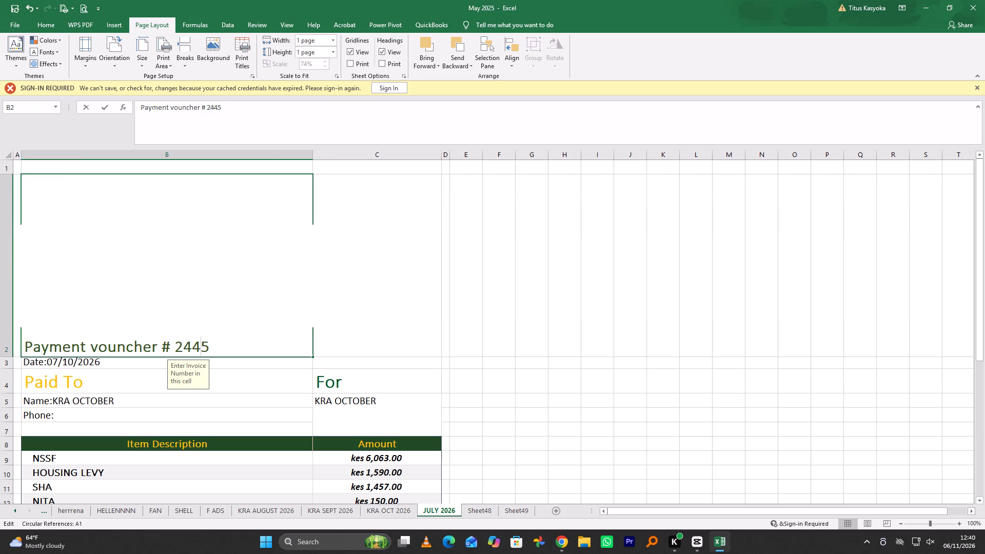
{"action": "key", "text": "BackSpace"}
{"action": "key", "text": "BackSpace"}
{"action": "type", "text": "38"}
{"action": "left_click", "coordinate": [575, 444]}
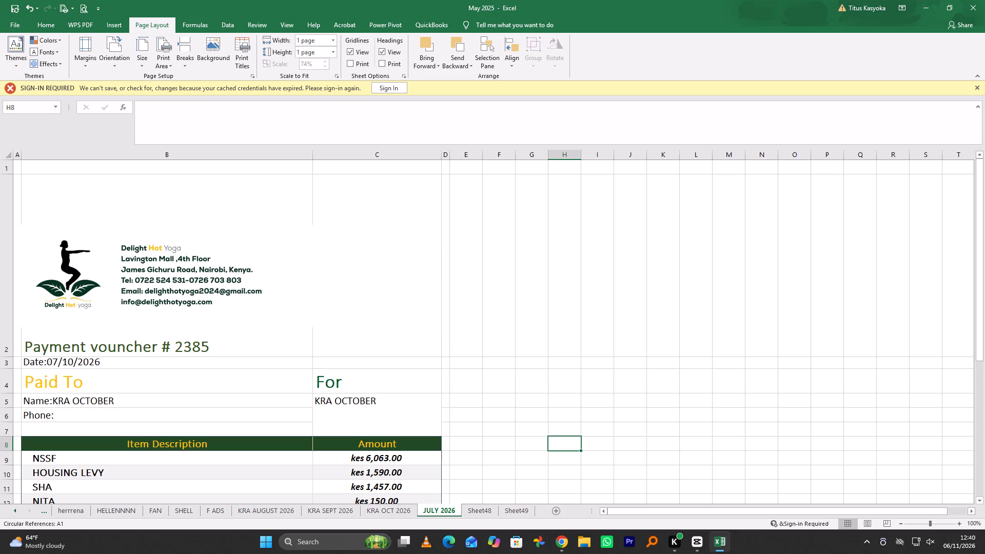
Clear the For entry in C5.
{"action": "left_click", "coordinate": [361, 399]}
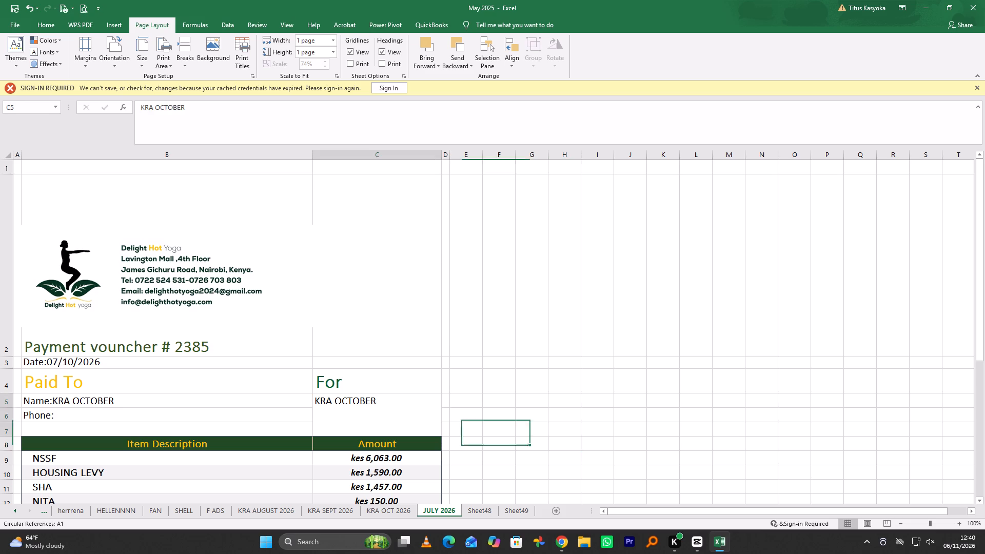
{"action": "key", "text": "BackSpace"}
Clear the item amounts in C9 to C12 and the Total Cost amount in C18.
{"action": "scroll", "coordinate": [503, 442], "scroll_direction": "down", "scroll_amount": 1}
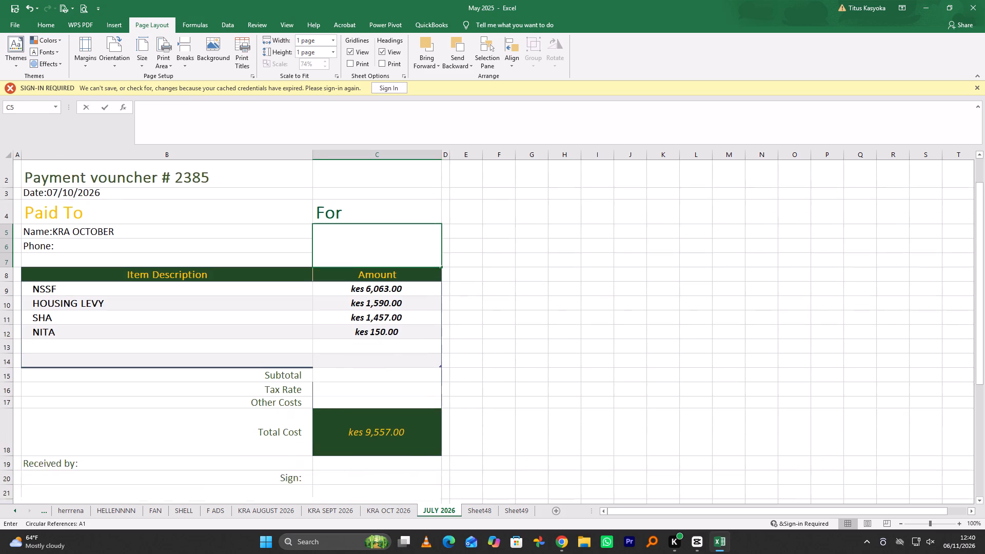
{"action": "left_click", "coordinate": [399, 253]}
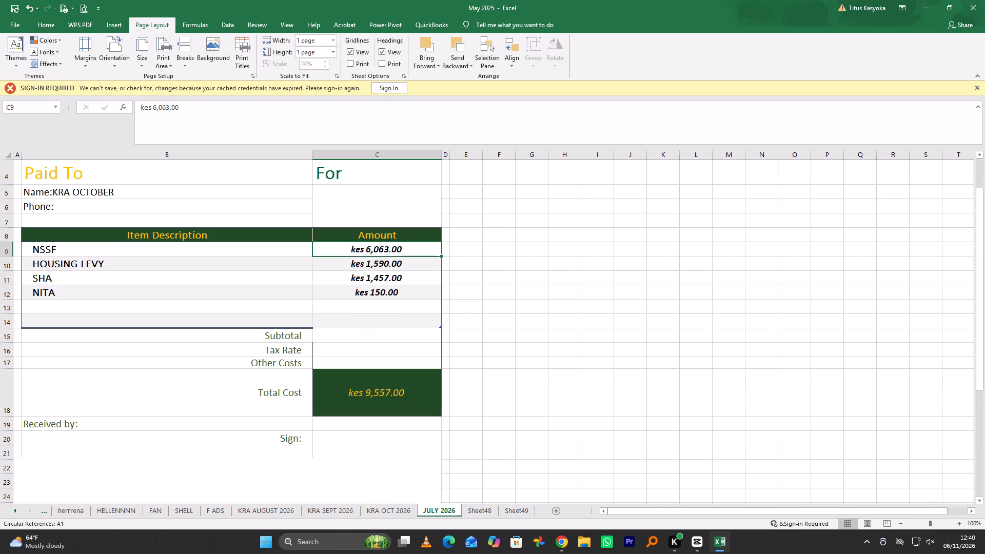
{"action": "key", "text": "BackSpace"}
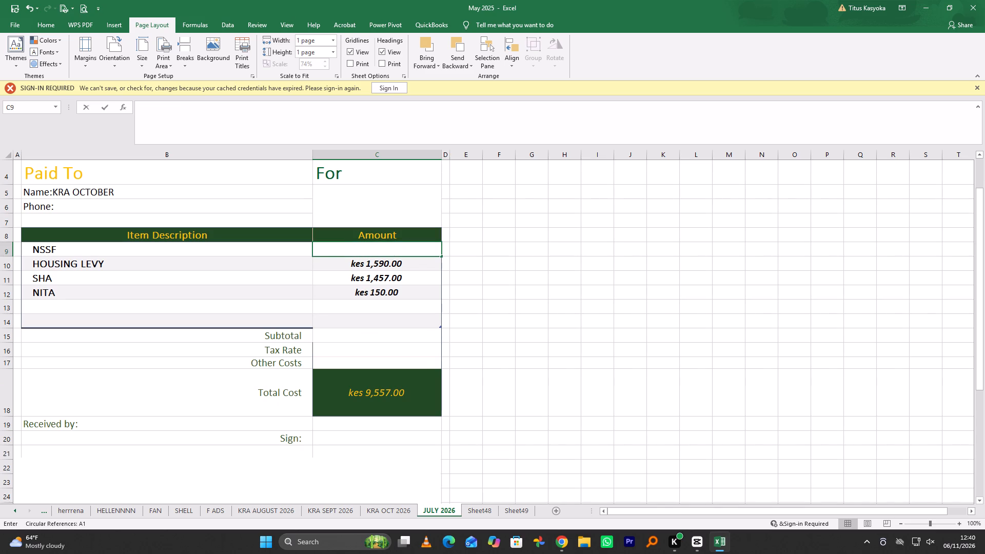
{"action": "left_click", "coordinate": [405, 262]}
{"action": "key", "text": "BackSpace"}
{"action": "left_click", "coordinate": [400, 275]}
{"action": "key", "text": "BackSpace"}
{"action": "left_click", "coordinate": [397, 288]}
{"action": "key", "text": "BackSpace"}
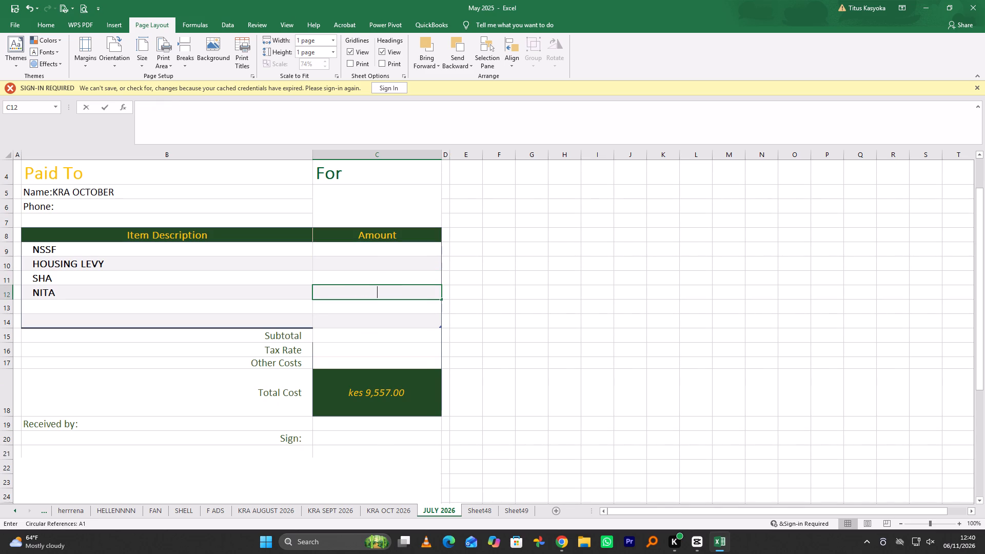
{"action": "left_click", "coordinate": [384, 386]}
{"action": "key", "text": "BackSpace"}
Clear the NSSF, HOUSING LEVY, SHA and NITA item descriptions in B9 to B12.
{"action": "left_click", "coordinate": [136, 251]}
{"action": "key", "text": "BackSpace"}
{"action": "left_click", "coordinate": [126, 262]}
{"action": "key", "text": "BackSpace"}
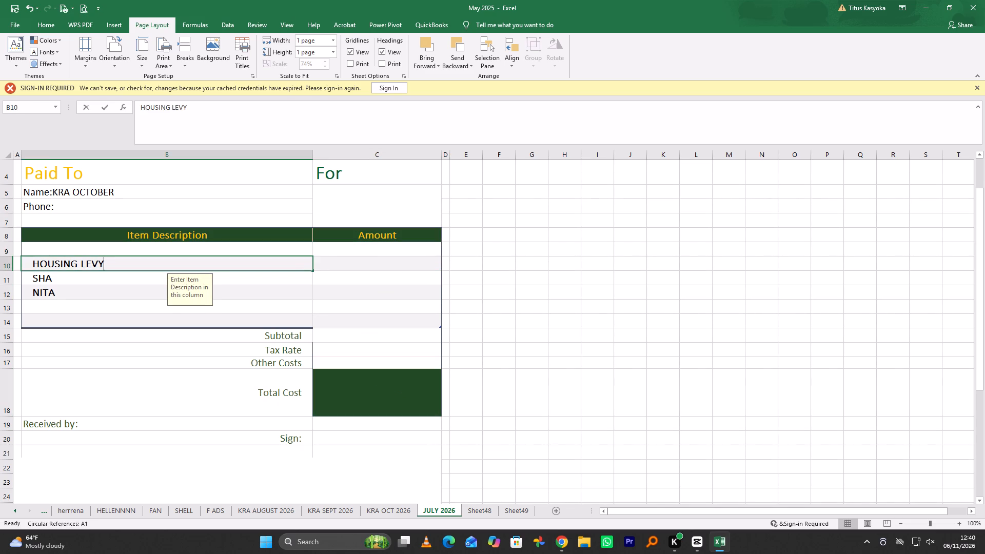
{"action": "left_click", "coordinate": [111, 274]}
{"action": "key", "text": "BackSpace"}
{"action": "left_click", "coordinate": [108, 290]}
{"action": "key", "text": "BackSpace"}
Reduce the footer picture's height so its bottom edge ends at about row 29.
{"action": "scroll", "coordinate": [528, 368], "scroll_direction": "up", "scroll_amount": 3}
{"action": "scroll", "coordinate": [528, 368], "scroll_direction": "down", "scroll_amount": 6}
{"action": "left_click", "coordinate": [275, 281]}
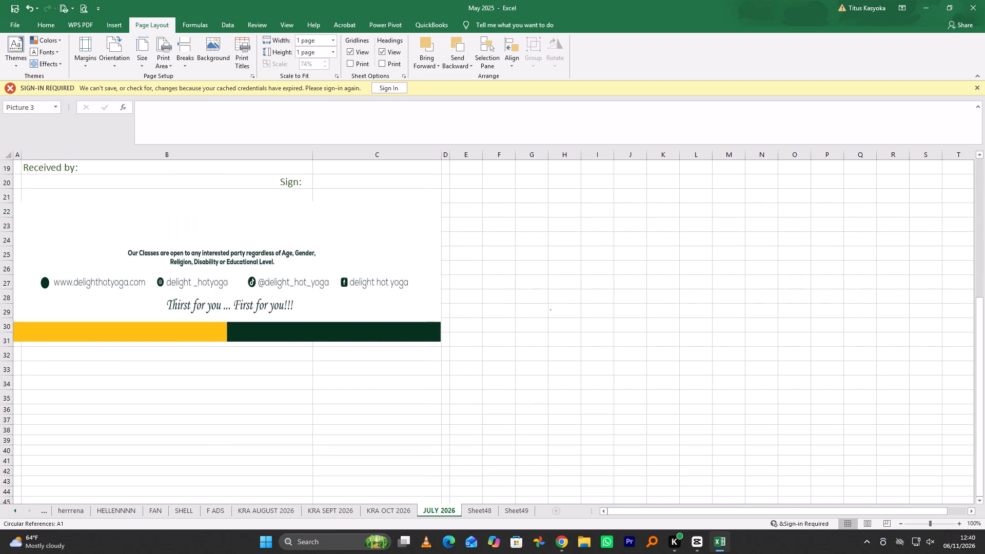
{"action": "left_click_drag", "start_coordinate": [227, 343], "coordinate": [226, 316]}
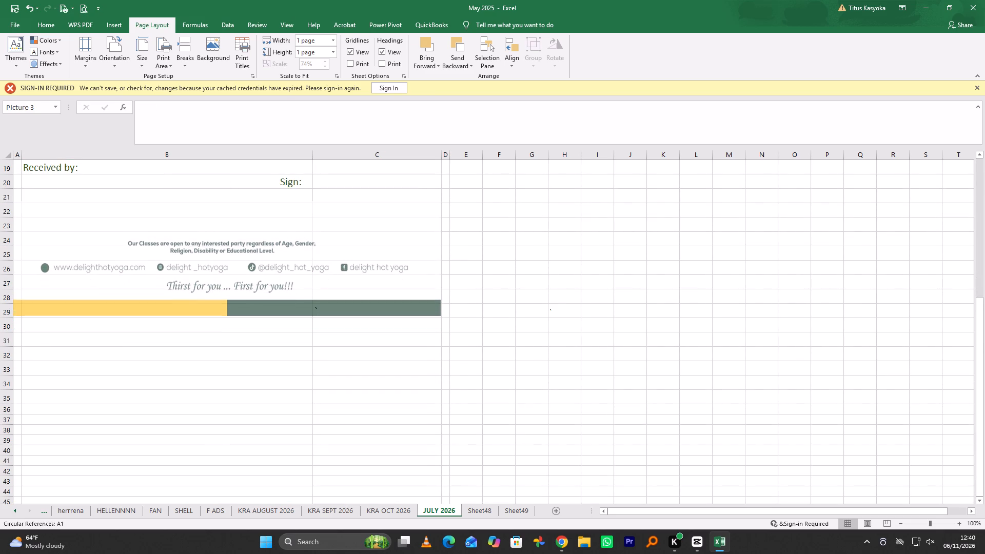
{"action": "left_click_drag", "start_coordinate": [226, 316], "coordinate": [226, 317]}
{"action": "left_click", "coordinate": [605, 338]}
Delete KRA OCTOBER from the Name line in B5, keeping the Name: label.
{"action": "scroll", "coordinate": [484, 337], "scroll_direction": "up", "scroll_amount": 6}
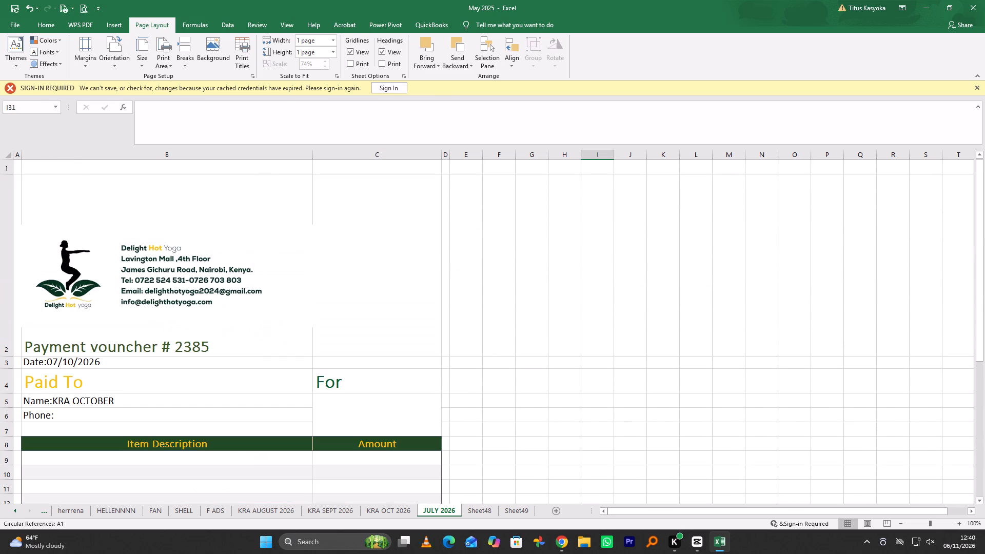
{"action": "scroll", "coordinate": [484, 337], "scroll_direction": "up", "scroll_amount": 2}
{"action": "triple_click", "coordinate": [119, 404]}
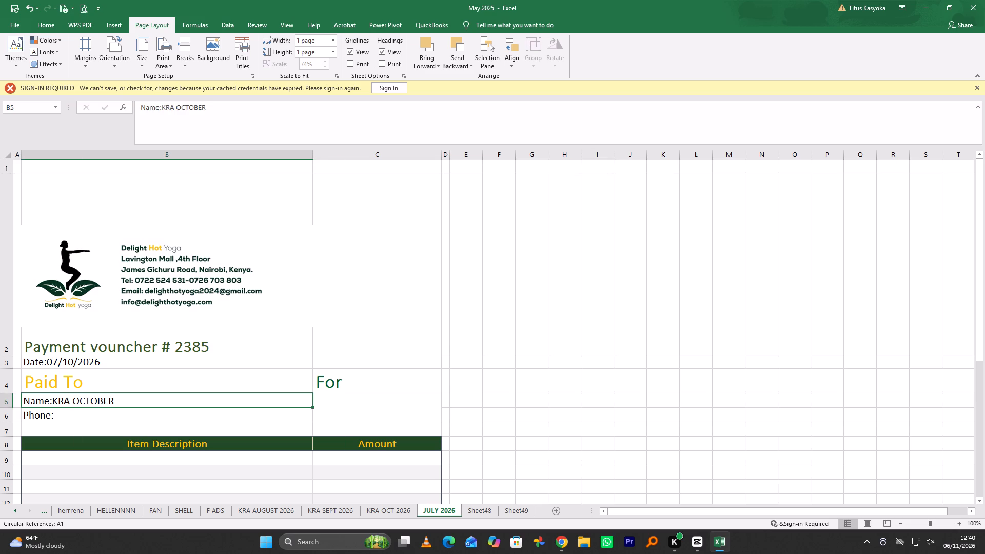
{"action": "left_click_drag", "start_coordinate": [118, 402], "coordinate": [55, 396]}
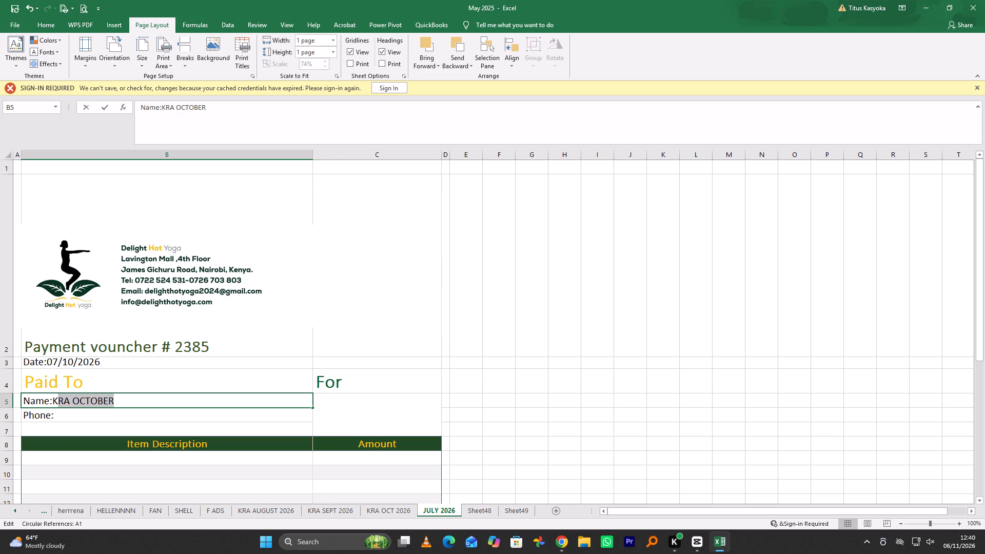
{"action": "left_click_drag", "start_coordinate": [55, 396], "coordinate": [54, 401]}
{"action": "key", "text": "BackSpace"}
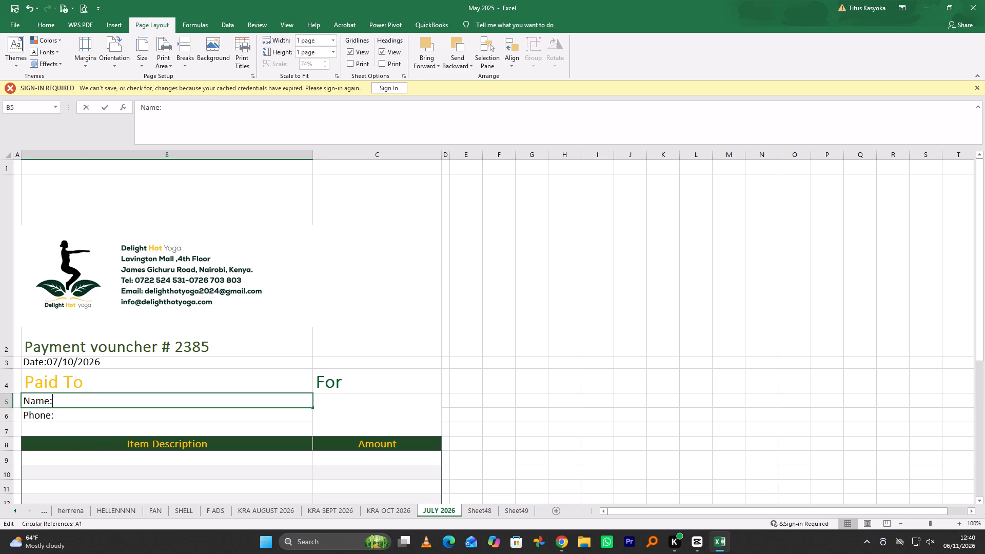
Change the voucher date in B3 to 00/07/2026.
{"action": "double_click", "coordinate": [57, 360]}
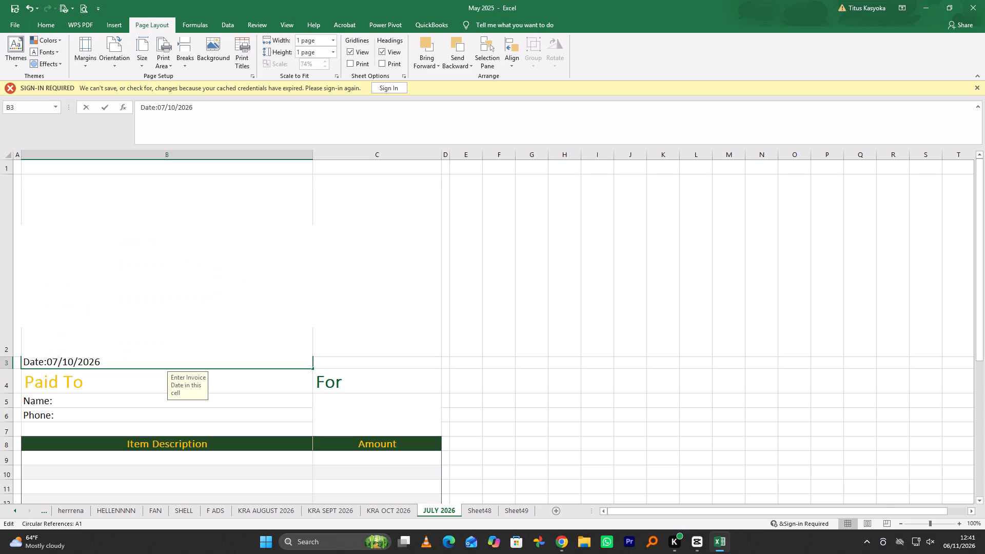
{"action": "left_click", "coordinate": [74, 361]}
{"action": "key", "text": "BackSpace"}
{"action": "key", "text": "BackSpace"}
{"action": "type", "text": "04"}
{"action": "key", "text": "BackSpace"}
{"action": "key", "text": "7"}
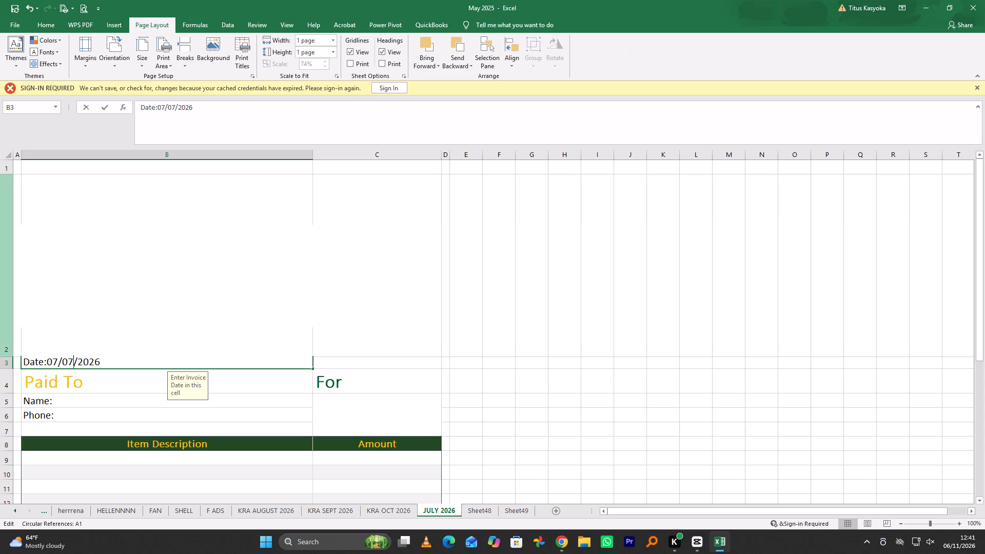
{"action": "left_click", "coordinate": [58, 361]}
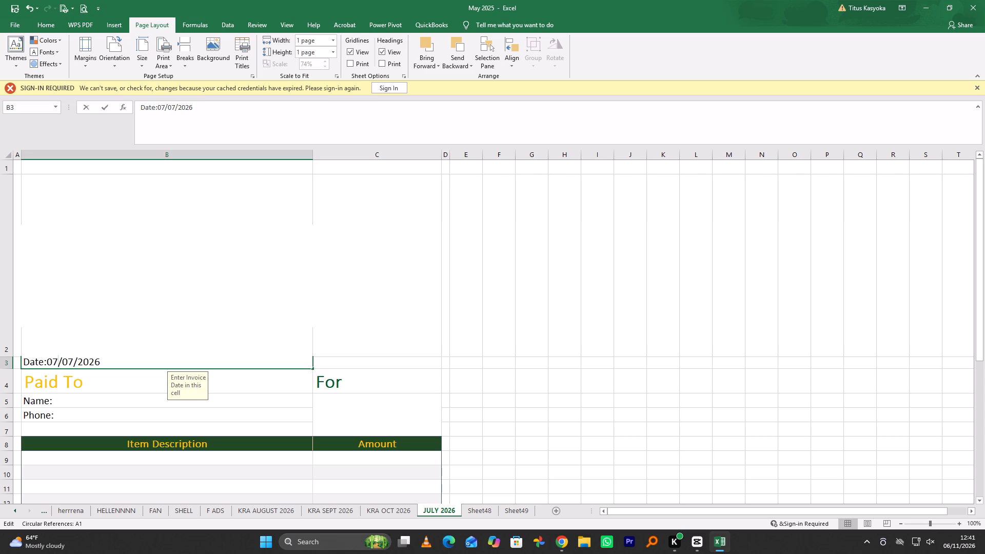
{"action": "key", "text": "BackSpace"}
{"action": "key", "text": "0"}
{"action": "left_click", "coordinate": [613, 409]}
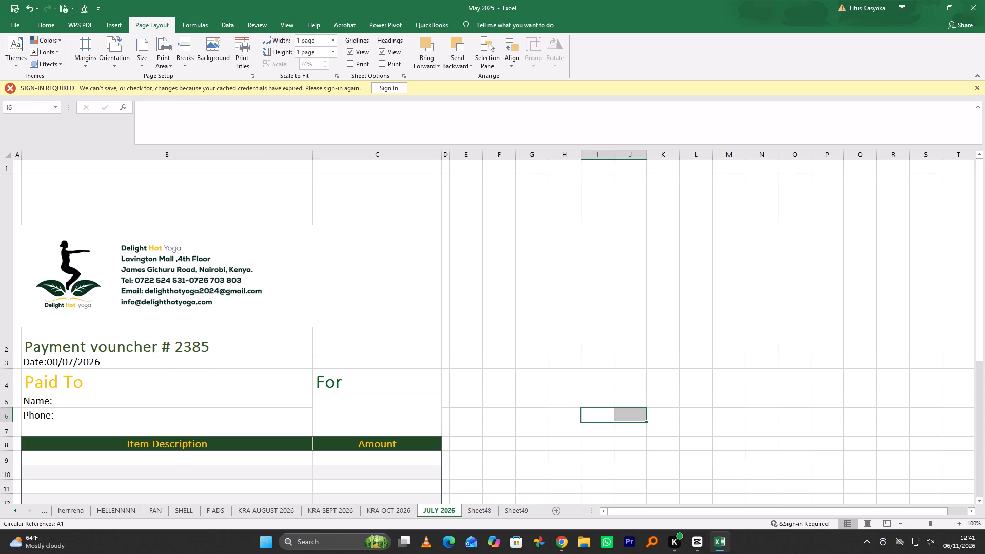
Enter JULY 2026 after the Name: label in B5.
{"action": "double_click", "coordinate": [71, 402]}
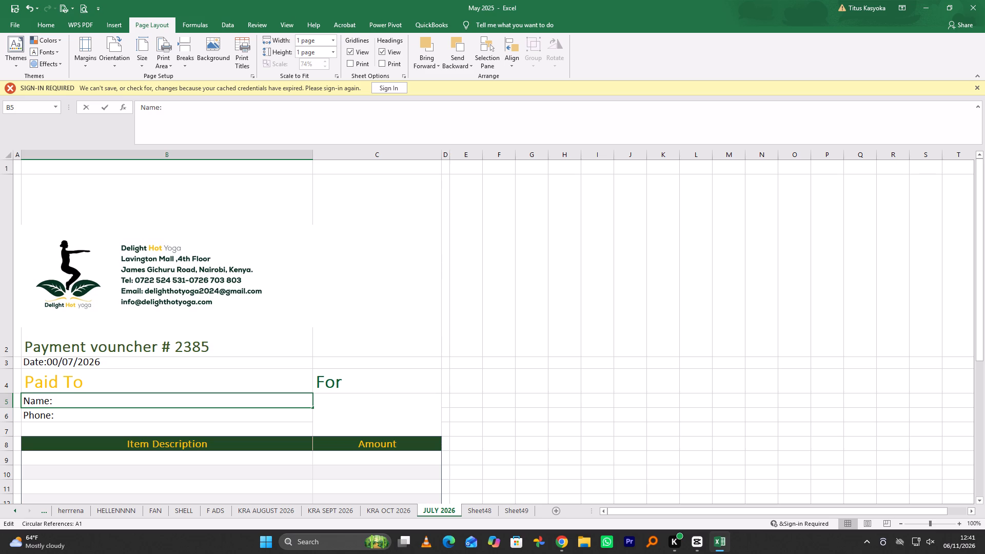
{"action": "type", "text": "JULY"}
{"action": "key", "text": "space"}
{"action": "type", "text": "2026"}
{"action": "left_click", "coordinate": [576, 440]}
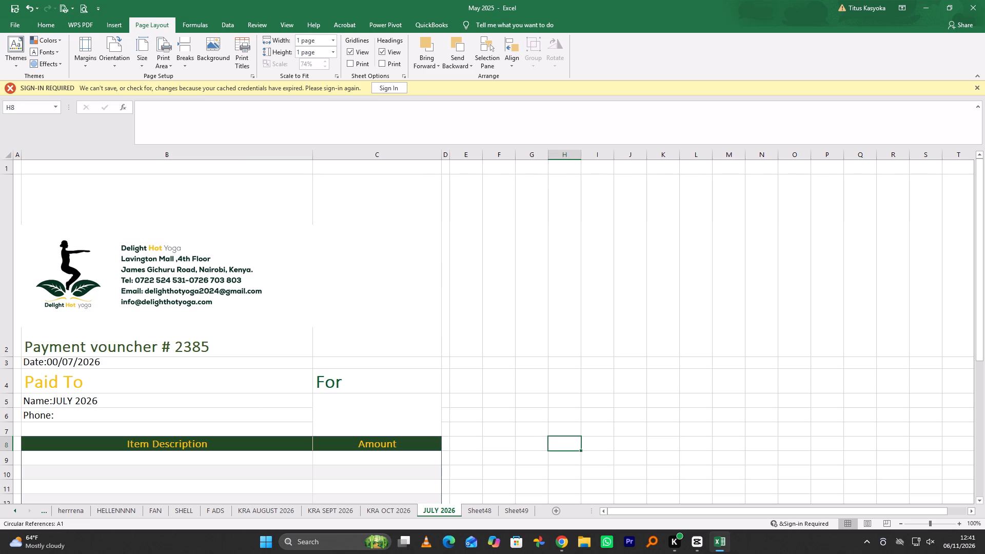
Enter CHARGES under the For heading in C5.
{"action": "left_click", "coordinate": [342, 414]}
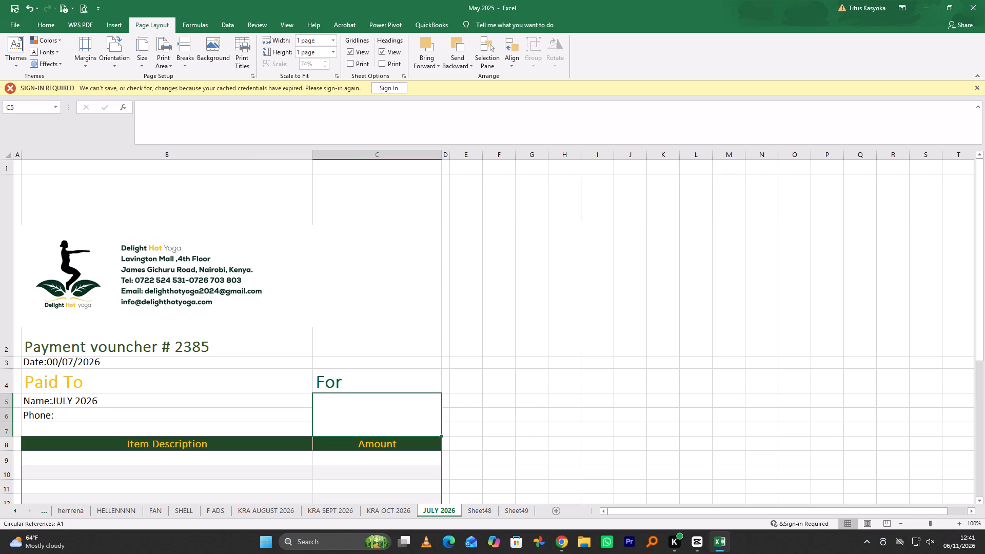
{"action": "type", "text": "CHARGES"}
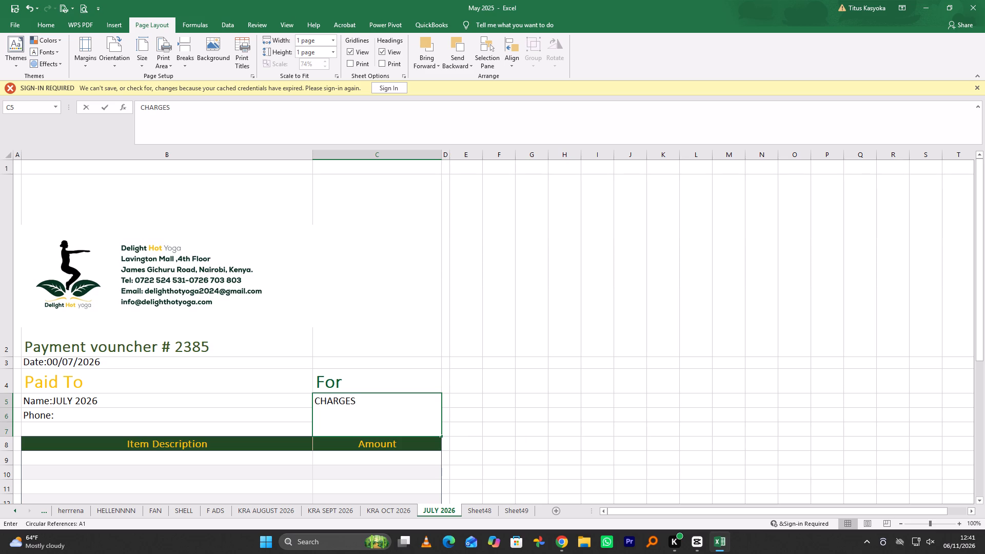
Enter Bank charges July 2026 as the first item description in B9.
{"action": "left_click", "coordinate": [127, 458]}
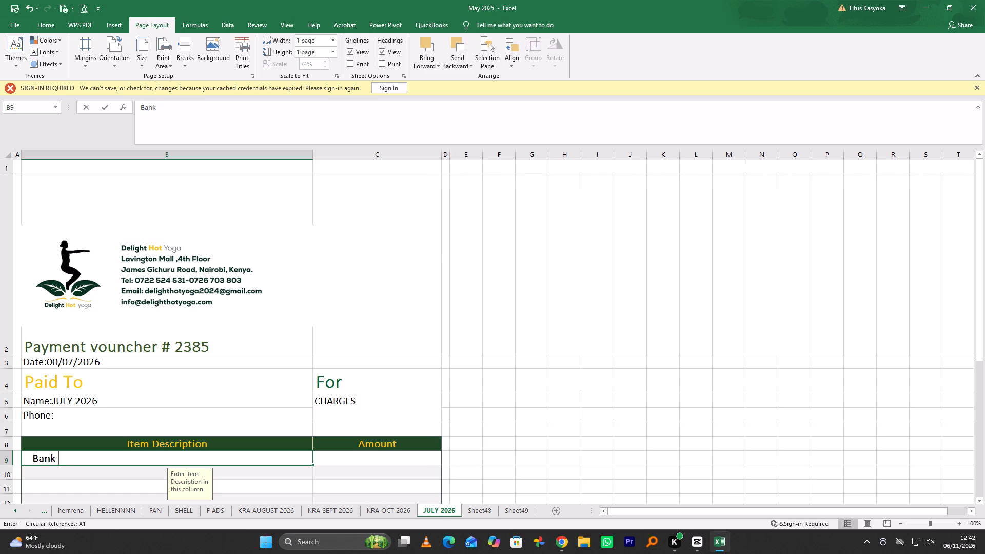
{"action": "type", "text": "char"}
{"action": "type", "text": "ges"}
{"action": "key", "text": "space"}
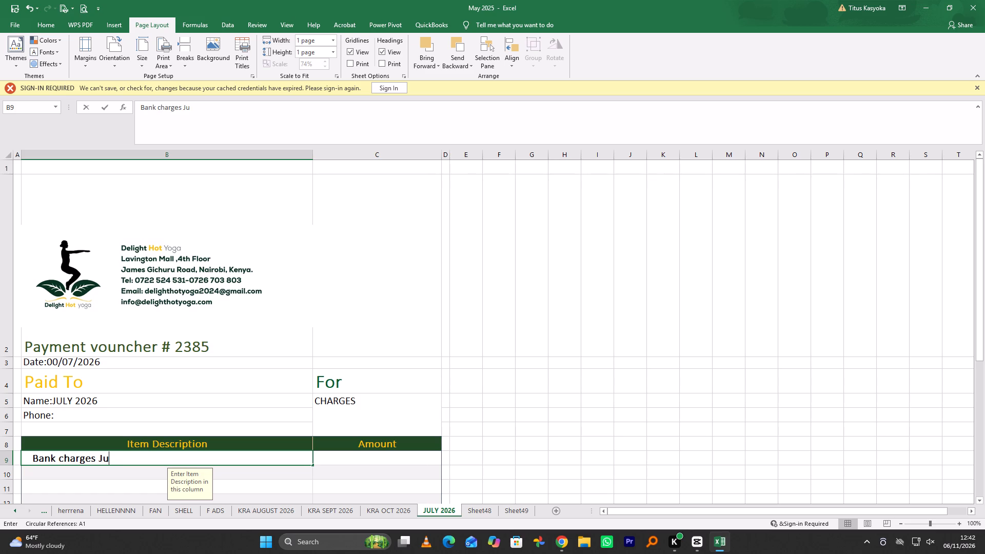
{"action": "type", "text": "y"}
{"action": "key", "text": "space"}
{"action": "type", "text": "2026"}
Enter kes 2,129.50 as the amount for the bank charges item in C9.
{"action": "scroll", "coordinate": [461, 434], "scroll_direction": "down", "scroll_amount": 1}
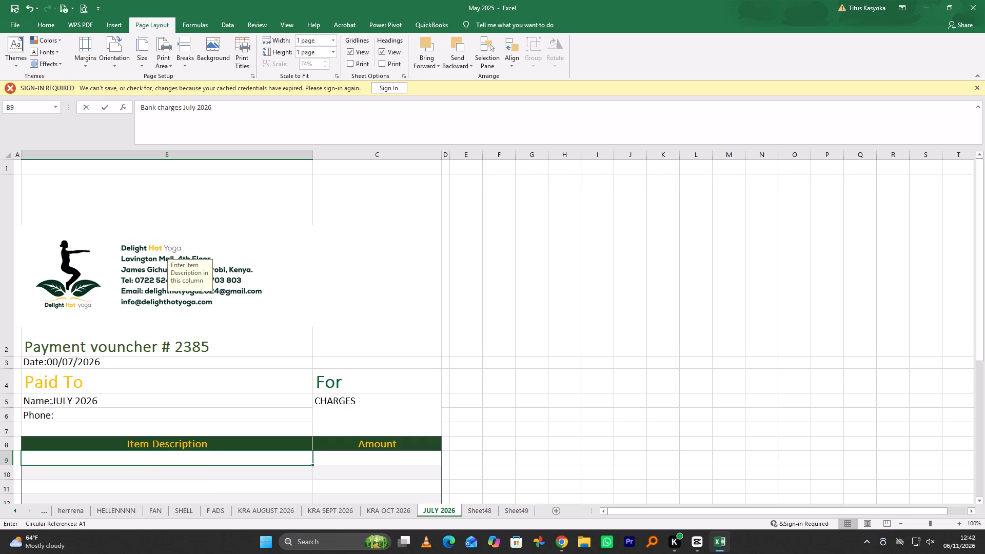
{"action": "left_click", "coordinate": [375, 250]}
{"action": "type", "text": "kes"}
{"action": "key", "text": "space"}
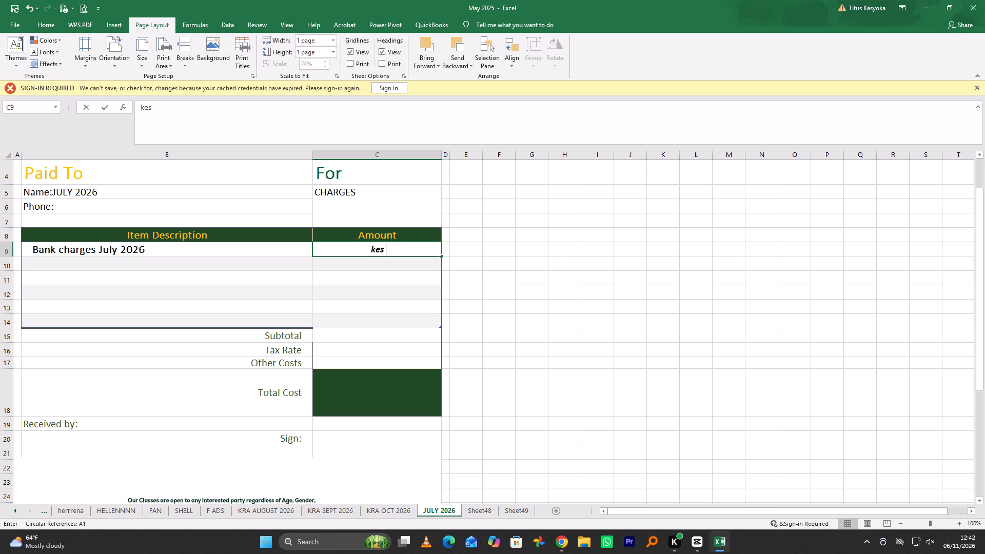
{"action": "type", "text": "2,"}
{"action": "type", "text": "12"}
{"action": "type", "text": "9.50"}
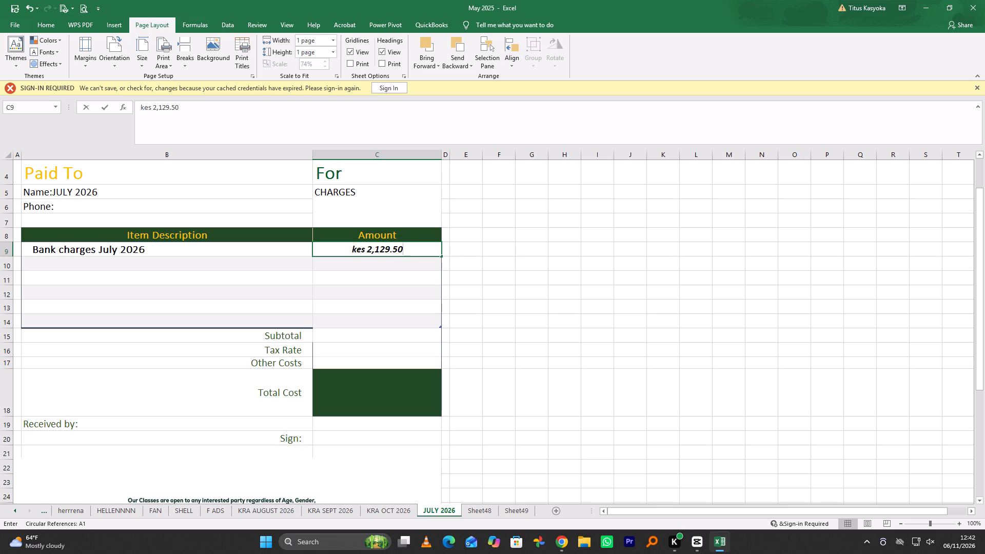
Copy the bank charges amount text from C9 into the Total Cost cell C18.
{"action": "left_click_drag", "start_coordinate": [411, 248], "coordinate": [336, 256]}
{"action": "key", "text": "ctrl+c"}
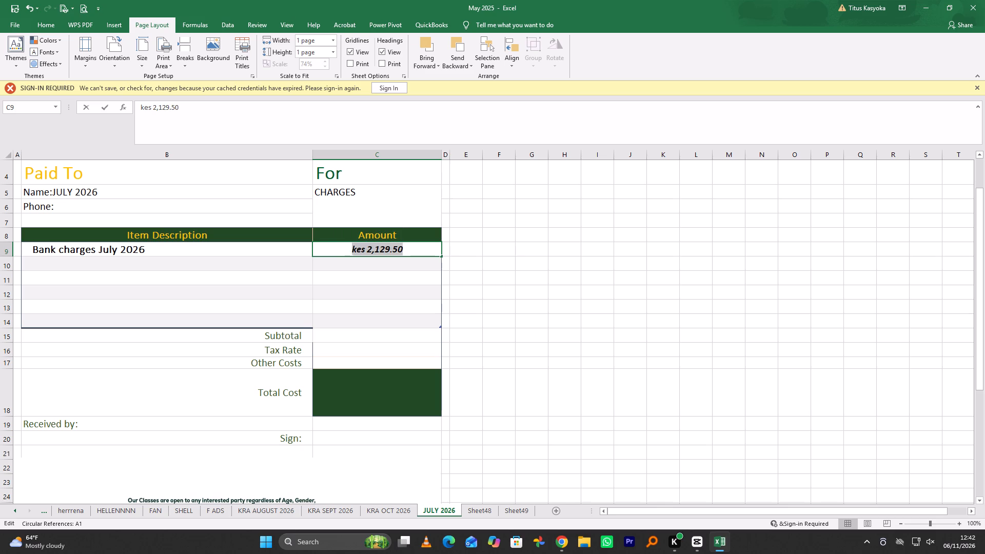
{"action": "left_click", "coordinate": [378, 397]}
{"action": "key", "text": "ctrl+v"}
{"action": "left_click_drag", "start_coordinate": [718, 390], "coordinate": [717, 390]}
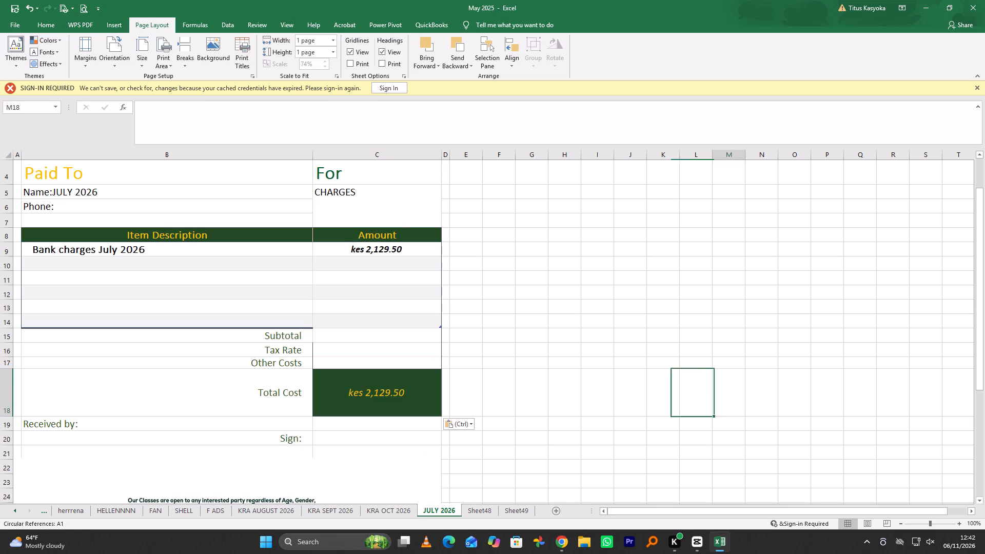
{"action": "left_click_drag", "start_coordinate": [717, 390], "coordinate": [713, 389]}
Set the range A2:D30, from the letterhead to just below the footer picture, as the print area.
{"action": "scroll", "coordinate": [429, 406], "scroll_direction": "down", "scroll_amount": 3}
{"action": "scroll", "coordinate": [420, 409], "scroll_direction": "up", "scroll_amount": 3}
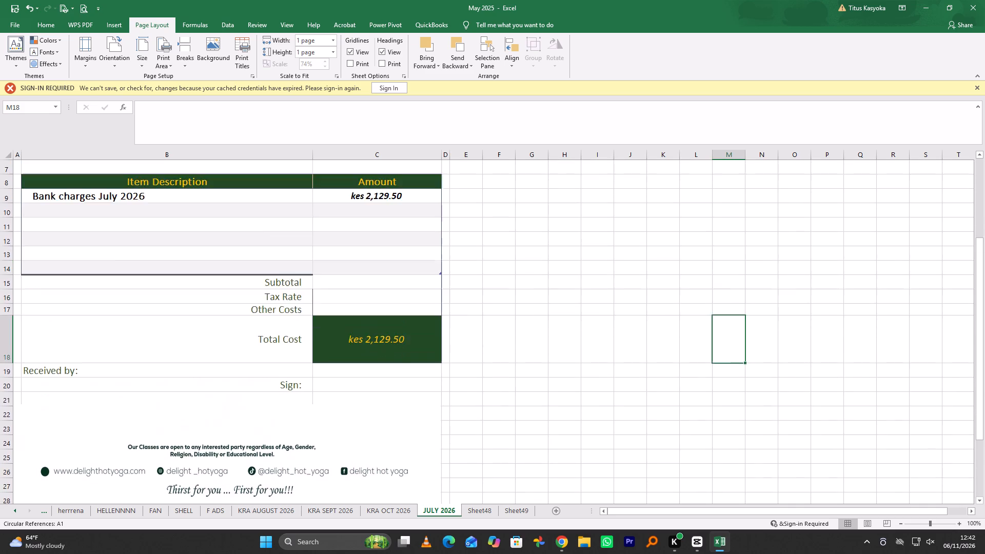
{"action": "scroll", "coordinate": [420, 409], "scroll_direction": "up", "scroll_amount": 5}
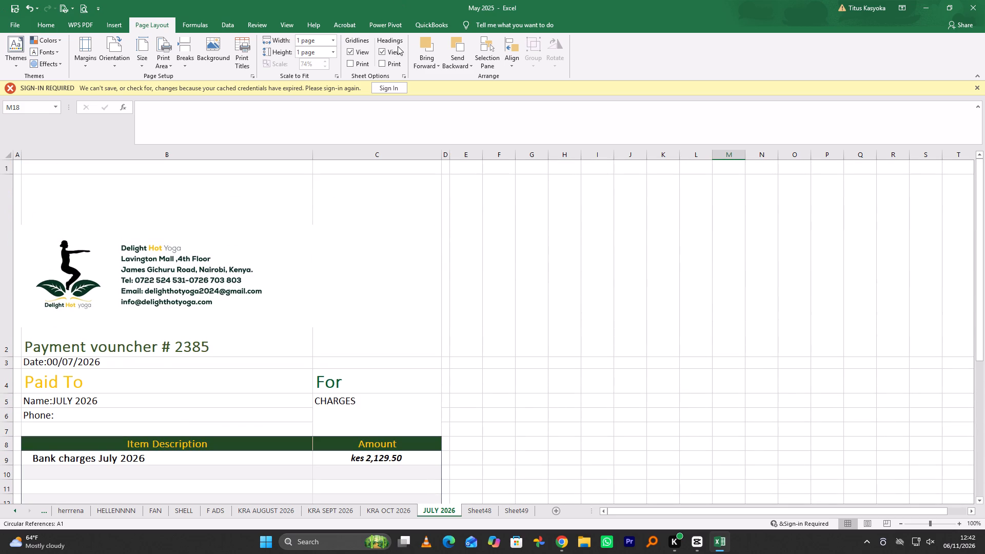
{"action": "left_click_drag", "start_coordinate": [16, 189], "coordinate": [240, 254]}
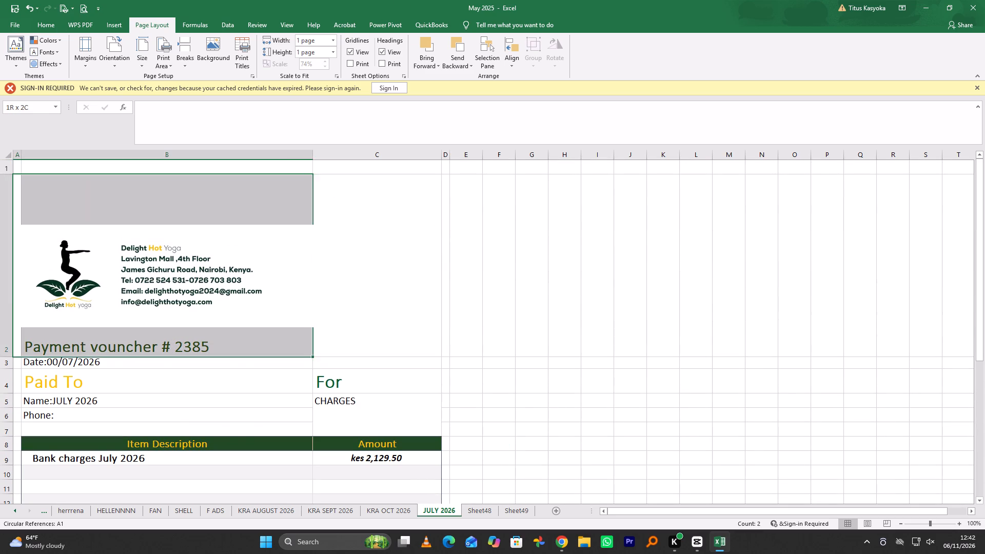
{"action": "left_click_drag", "start_coordinate": [240, 254], "coordinate": [401, 510]}
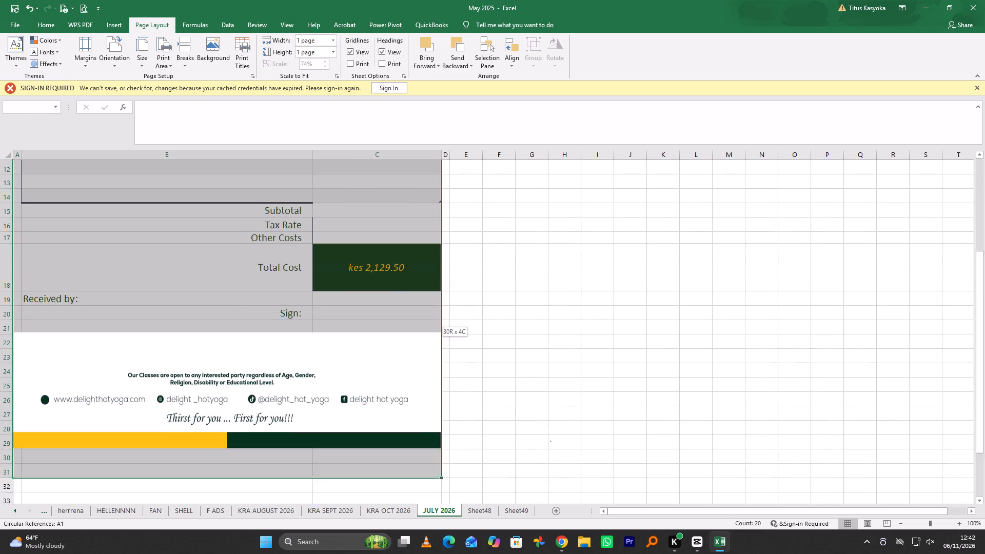
{"action": "left_click_drag", "start_coordinate": [401, 510], "coordinate": [443, 431]}
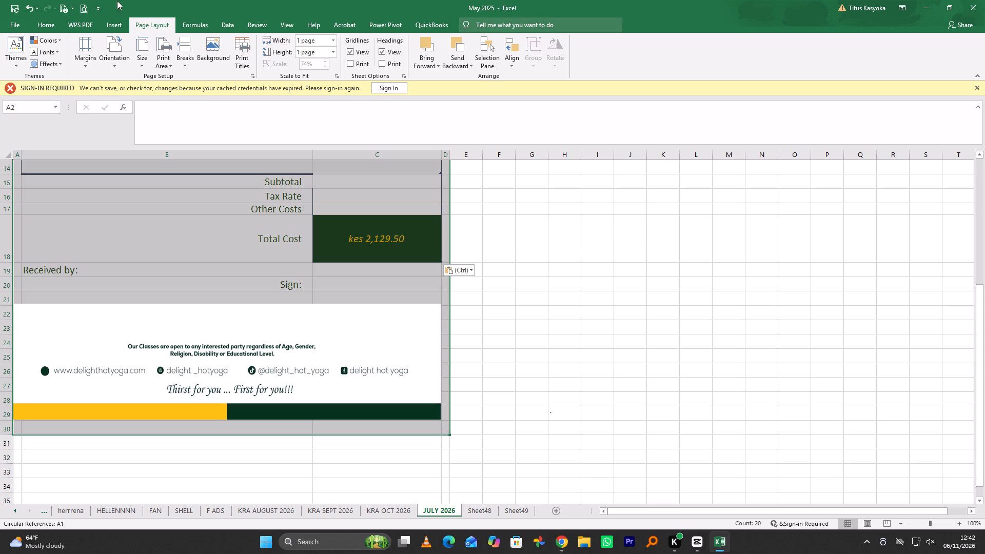
{"action": "left_click", "coordinate": [152, 26]}
{"action": "left_click", "coordinate": [161, 61]}
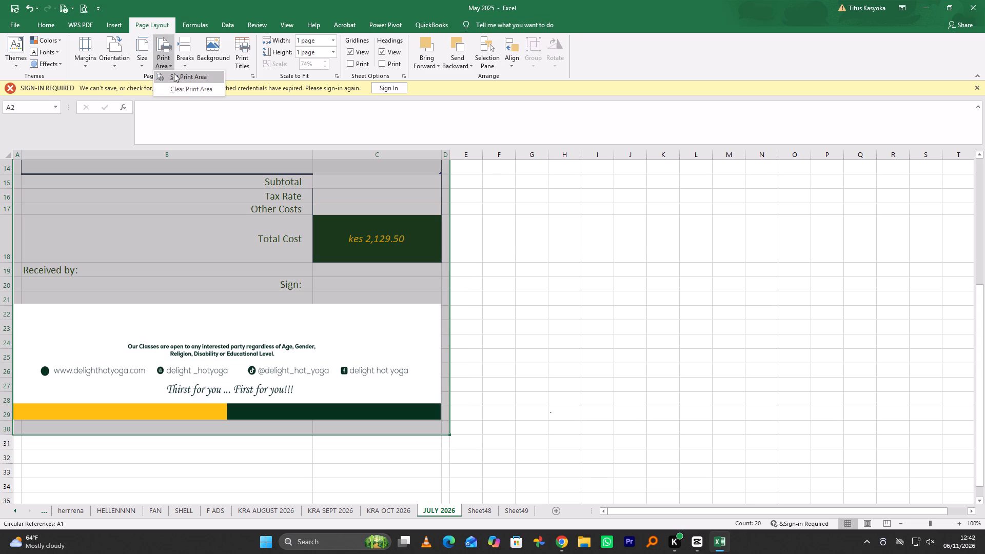
{"action": "left_click", "coordinate": [175, 76]}
Set the JULY 2026 sheet's print scaling to fit 1 page wide by 1 tall.
{"action": "left_click", "coordinate": [19, 28]}
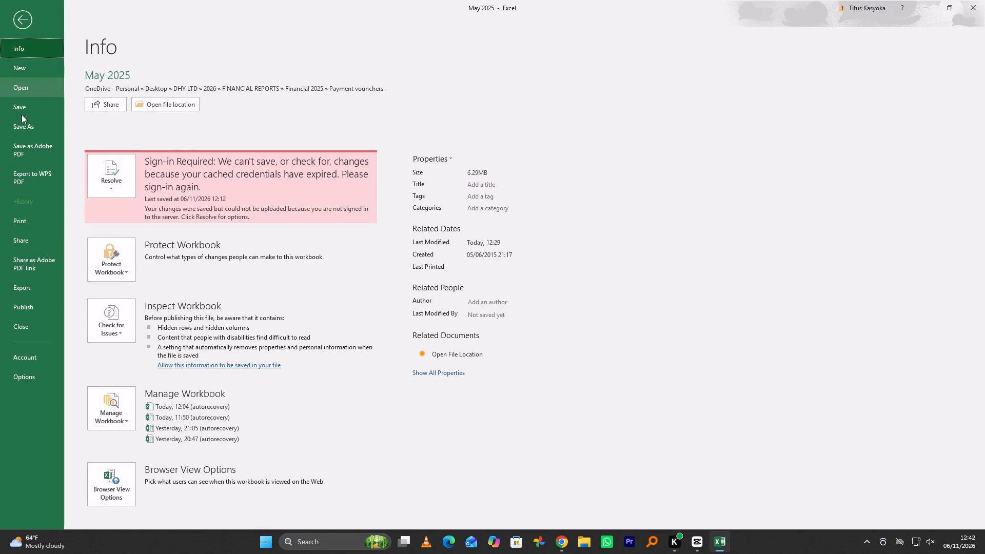
{"action": "left_click", "coordinate": [31, 215]}
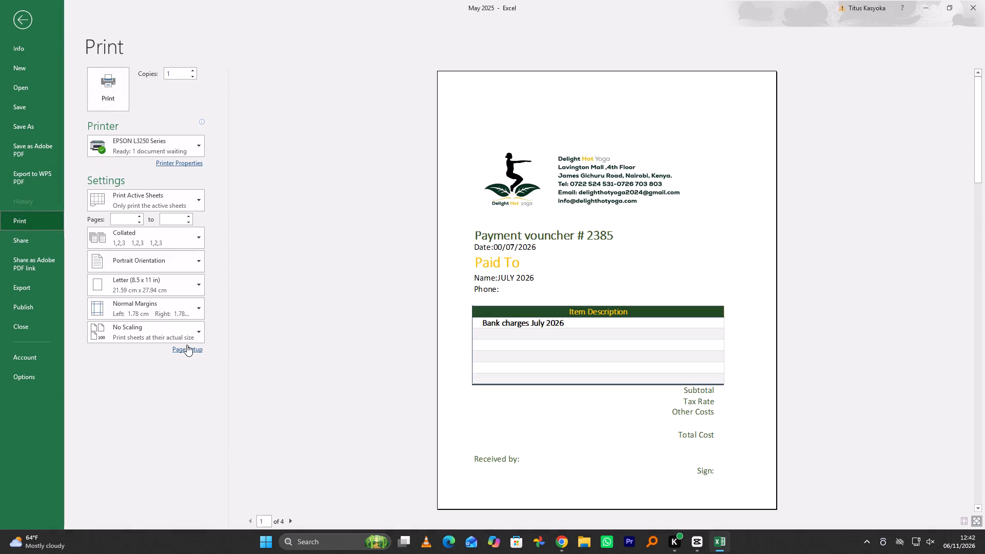
{"action": "left_click", "coordinate": [187, 350]}
{"action": "left_click", "coordinate": [142, 217]}
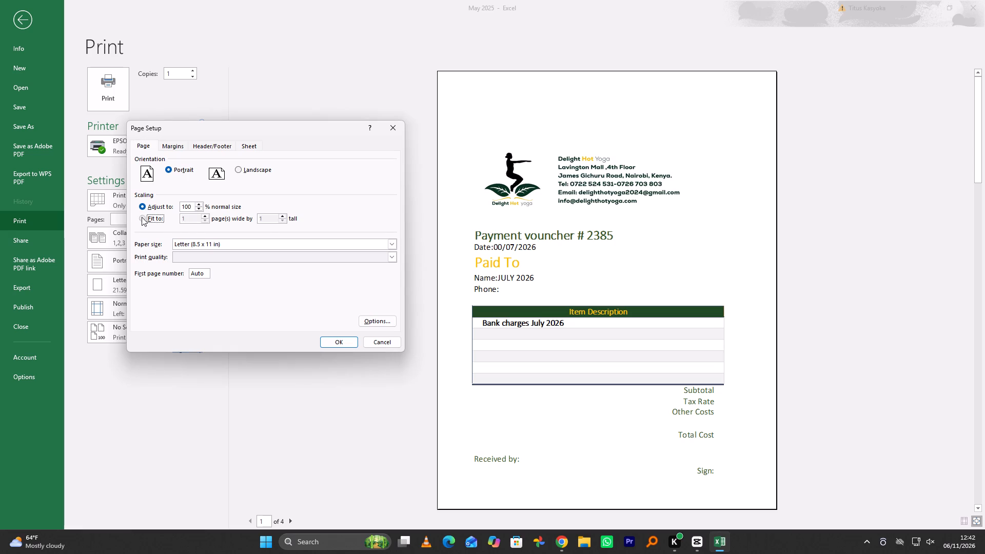
{"action": "left_click", "coordinate": [336, 341]}
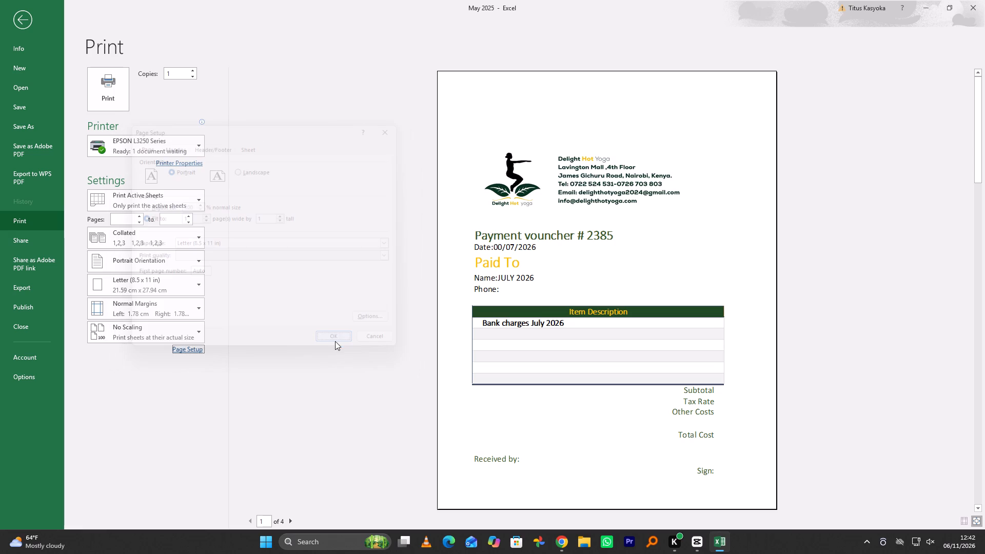
Print one copy of the JULY 2026 voucher on the EPSON L3250 Series printer.
{"action": "left_click", "coordinate": [111, 96]}
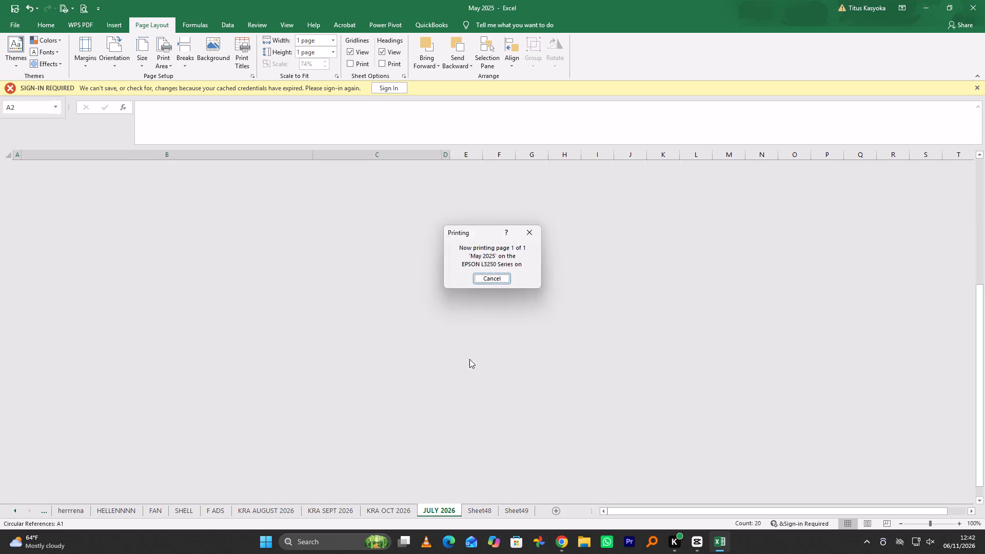
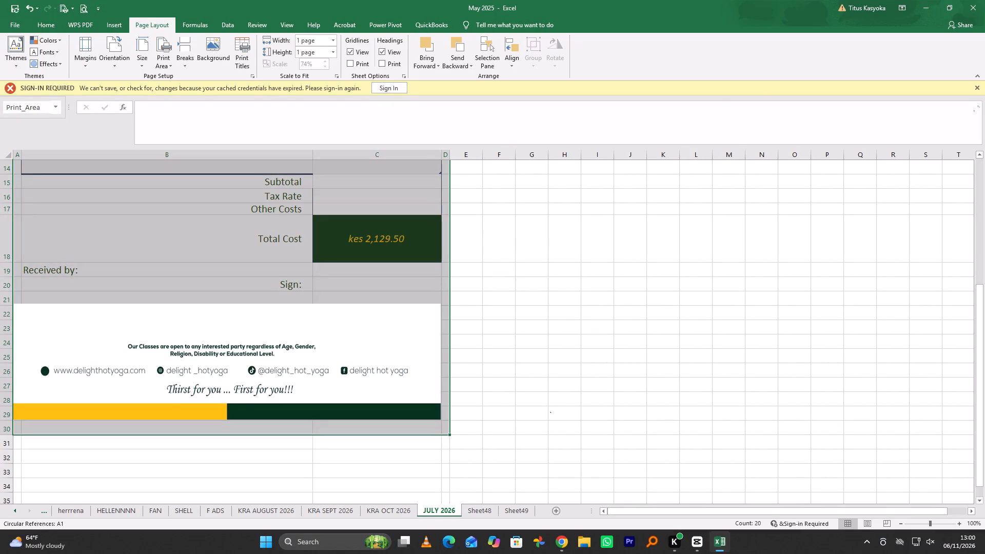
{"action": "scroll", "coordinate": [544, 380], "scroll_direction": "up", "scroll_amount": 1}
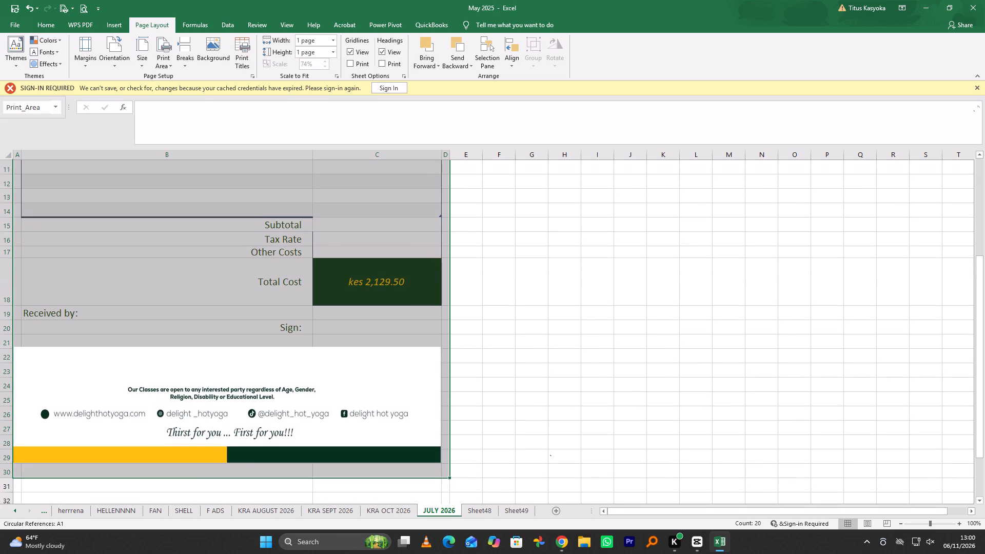
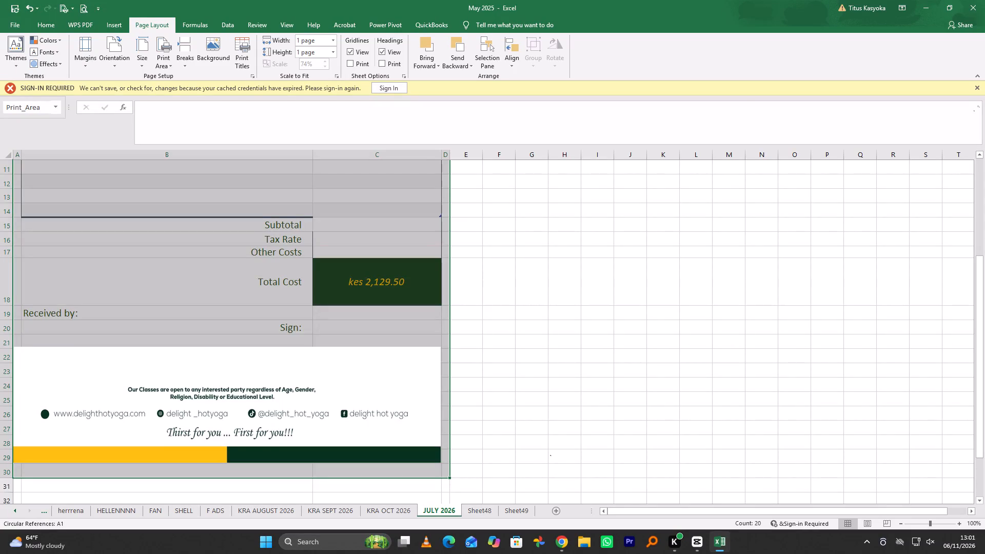
Rename Sheet48 as AUGUST 2026.
{"action": "scroll", "coordinate": [372, 426], "scroll_direction": "up", "scroll_amount": 8}
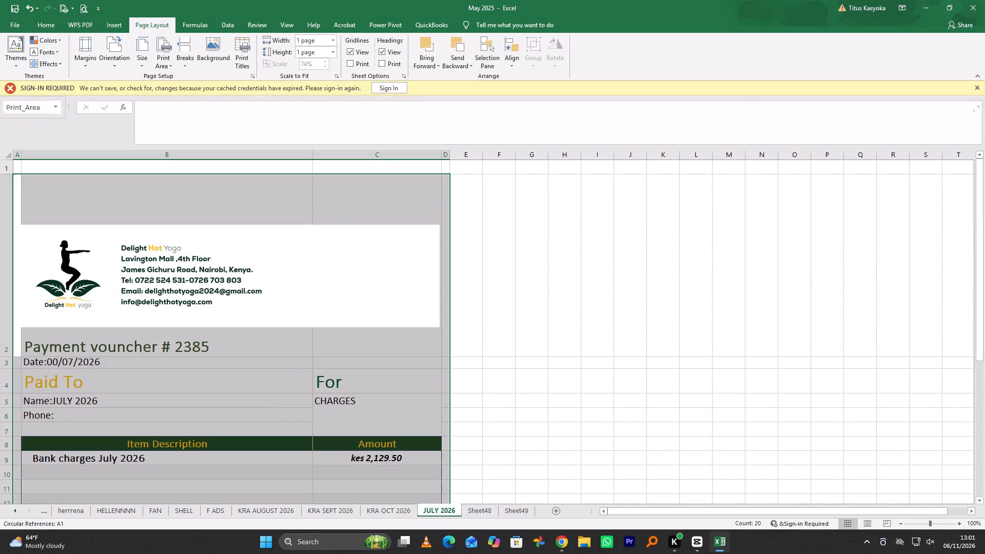
{"action": "left_click", "coordinate": [487, 511]}
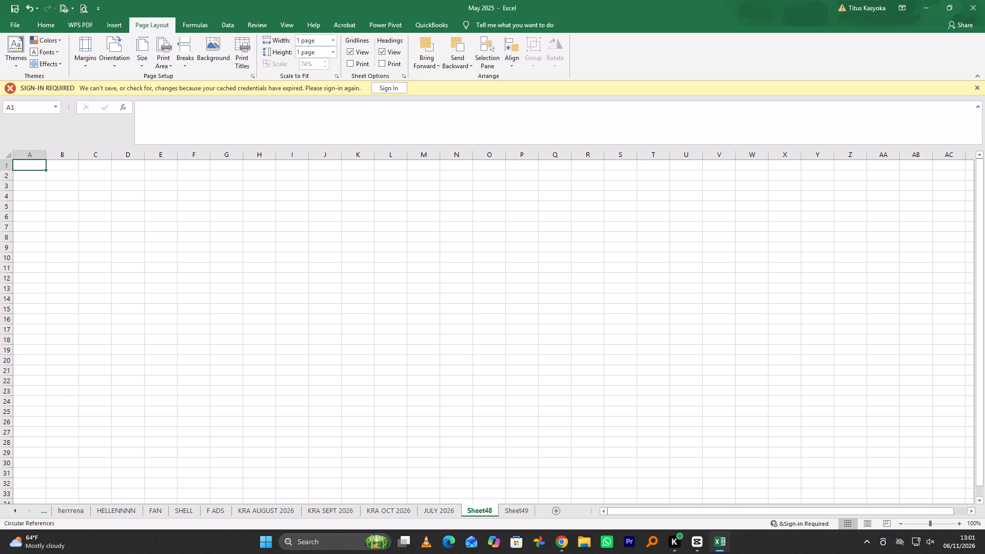
{"action": "double_click", "coordinate": [475, 512]}
{"action": "type", "text": "AUGUST"}
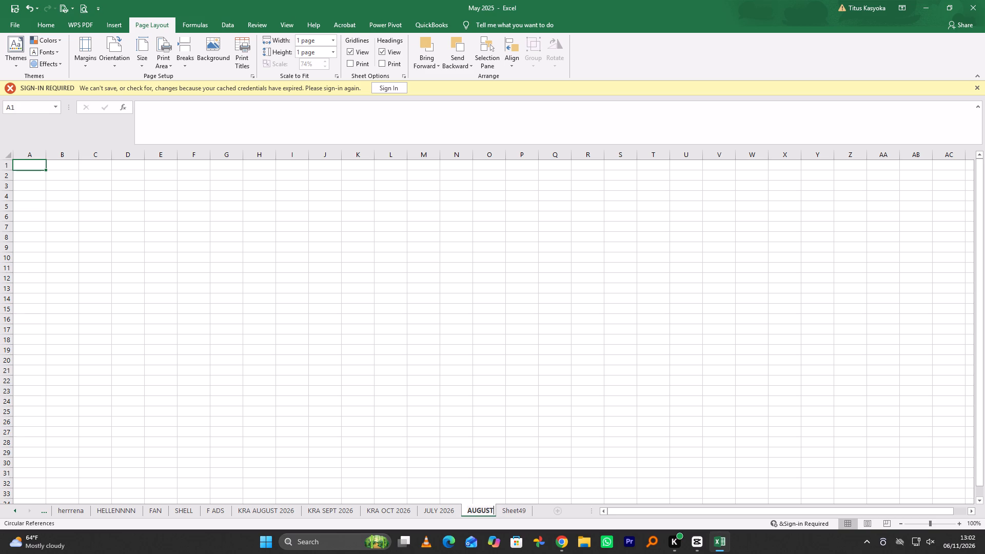
{"action": "key", "text": "space"}
{"action": "type", "text": "2026"}
Copy the entire JULY 2026 voucher sheet and paste it into the AUGUST 2026 sheet.
{"action": "left_click", "coordinate": [438, 510]}
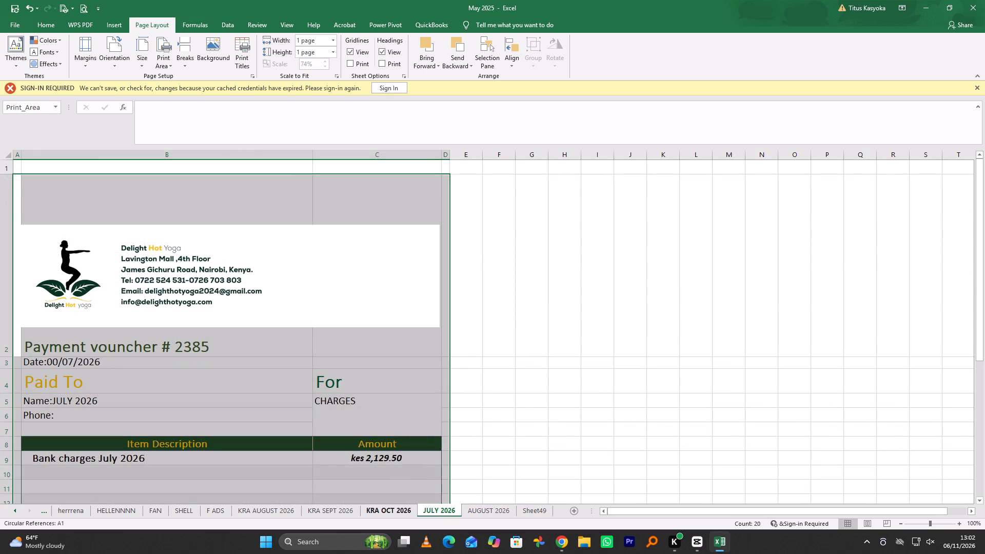
{"action": "right_click", "coordinate": [5, 153]}
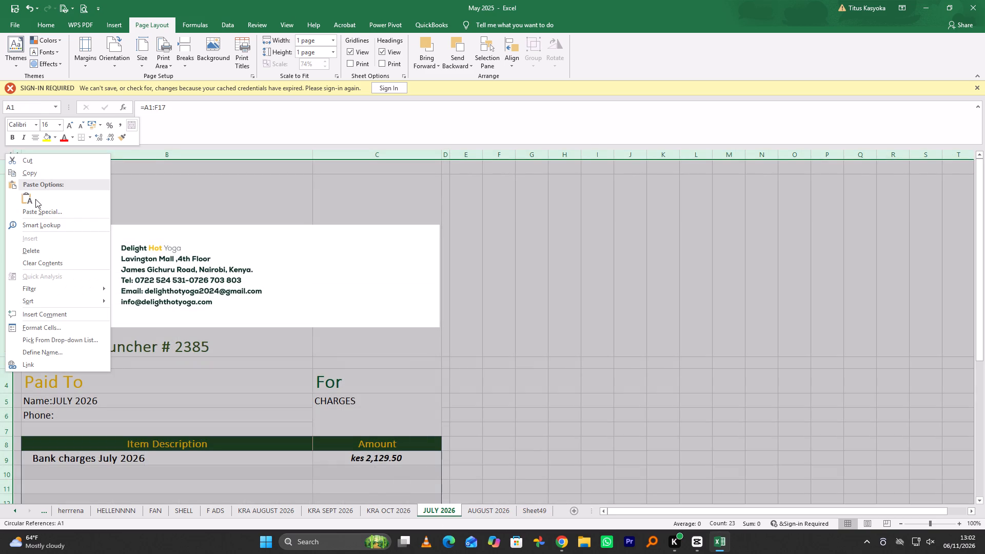
{"action": "left_click", "coordinate": [39, 171]}
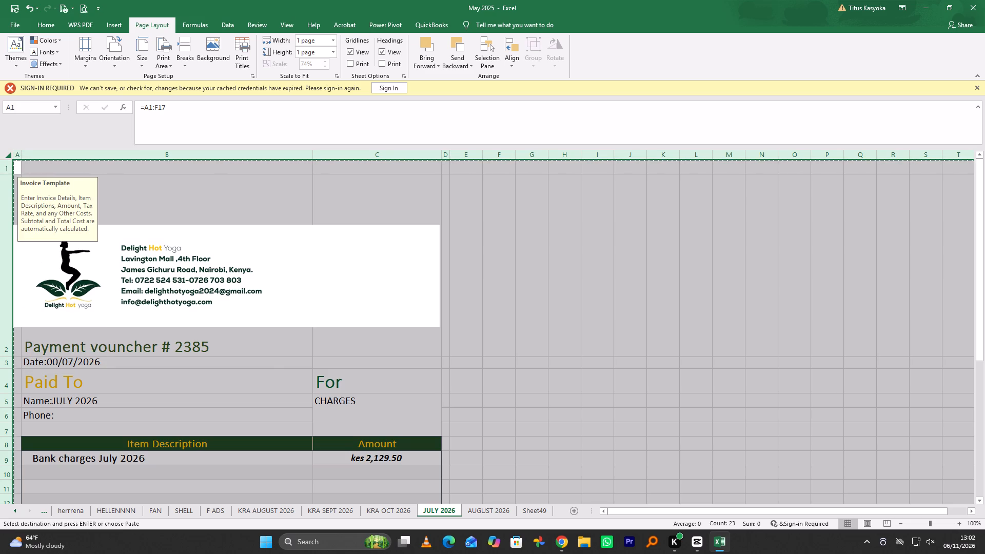
{"action": "left_click", "coordinate": [497, 511]}
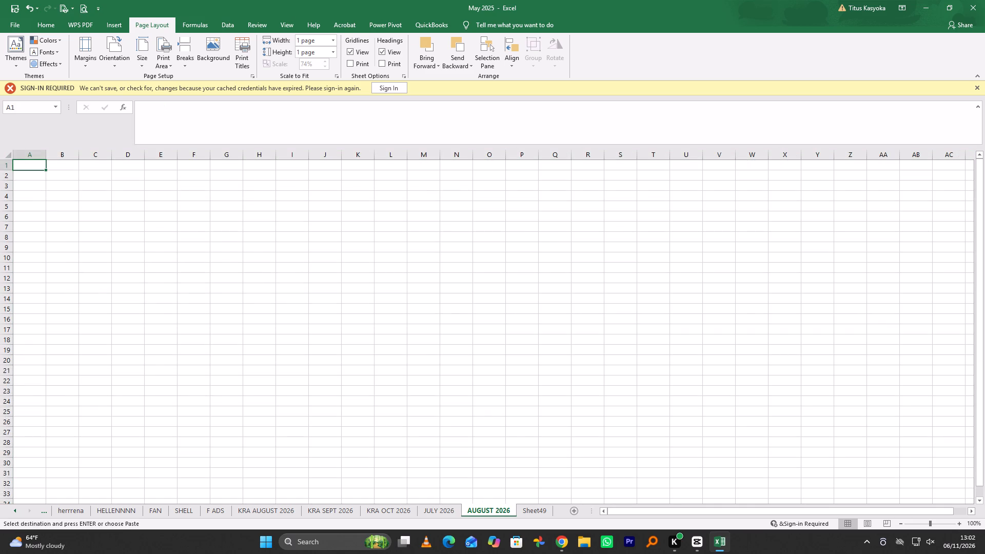
{"action": "right_click", "coordinate": [7, 155]}
{"action": "left_click", "coordinate": [28, 201]}
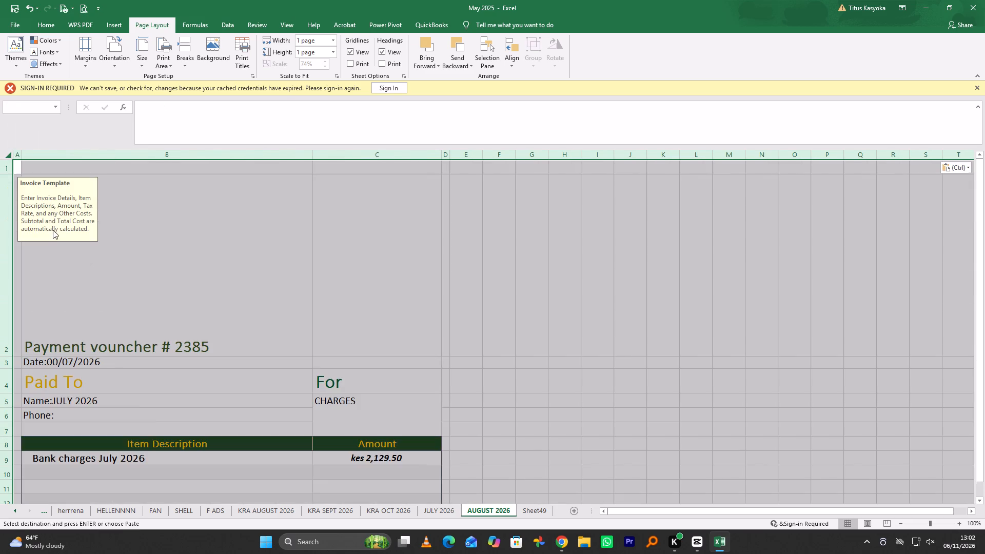
{"action": "left_click", "coordinate": [609, 374]}
Shrink the height of the pasted logo header picture so it ends just above the payment voucher title.
{"action": "left_click", "coordinate": [273, 398]}
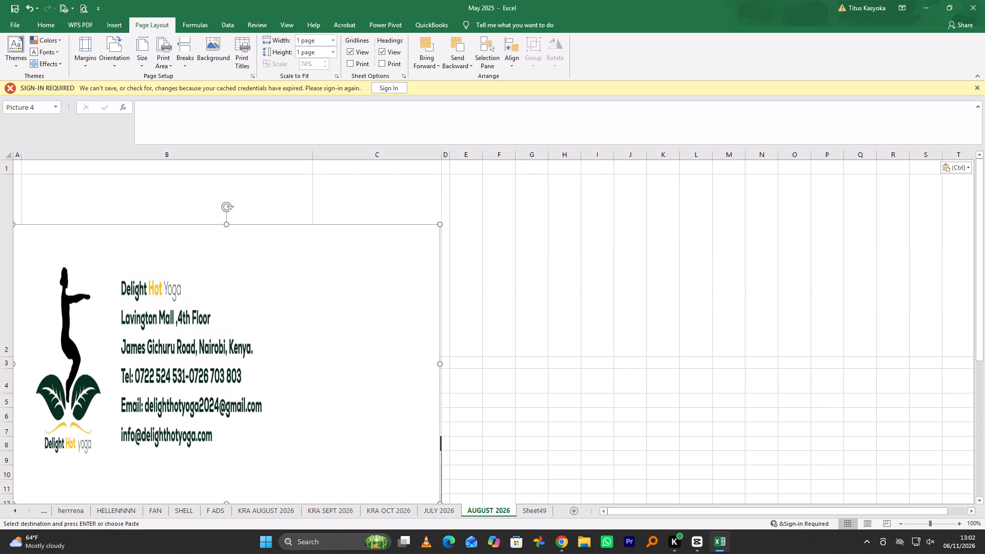
{"action": "left_click_drag", "start_coordinate": [226, 502], "coordinate": [220, 313]}
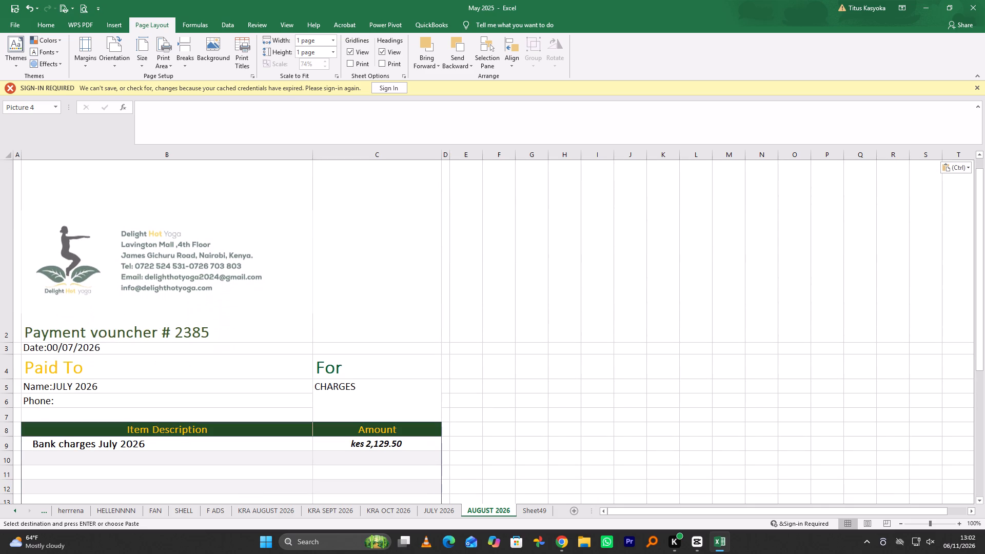
{"action": "left_click_drag", "start_coordinate": [220, 313], "coordinate": [220, 312]}
Shrink the height of the pasted footer banner picture so its bottom edge ends at about row 29.
{"action": "scroll", "coordinate": [163, 372], "scroll_direction": "down", "scroll_amount": 1}
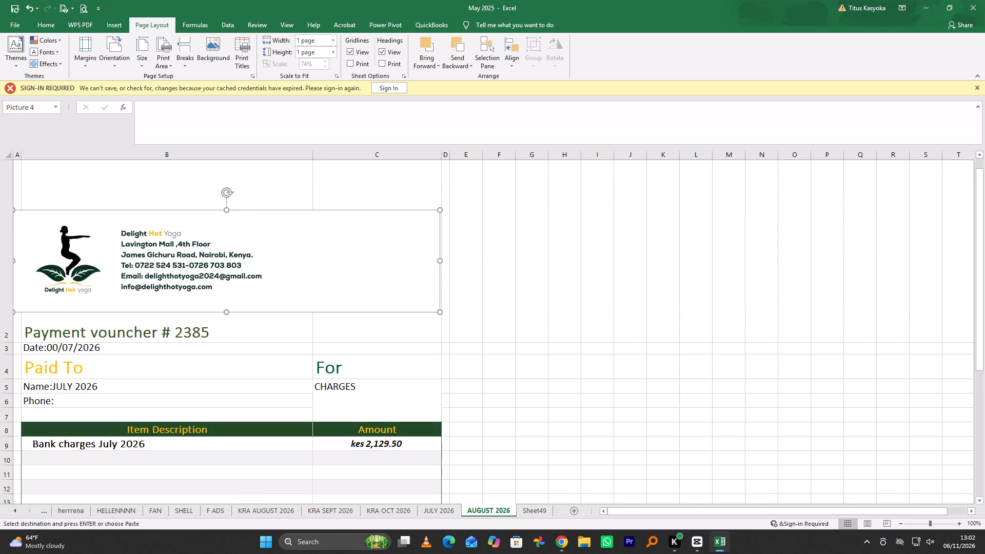
{"action": "scroll", "coordinate": [163, 372], "scroll_direction": "down", "scroll_amount": 4}
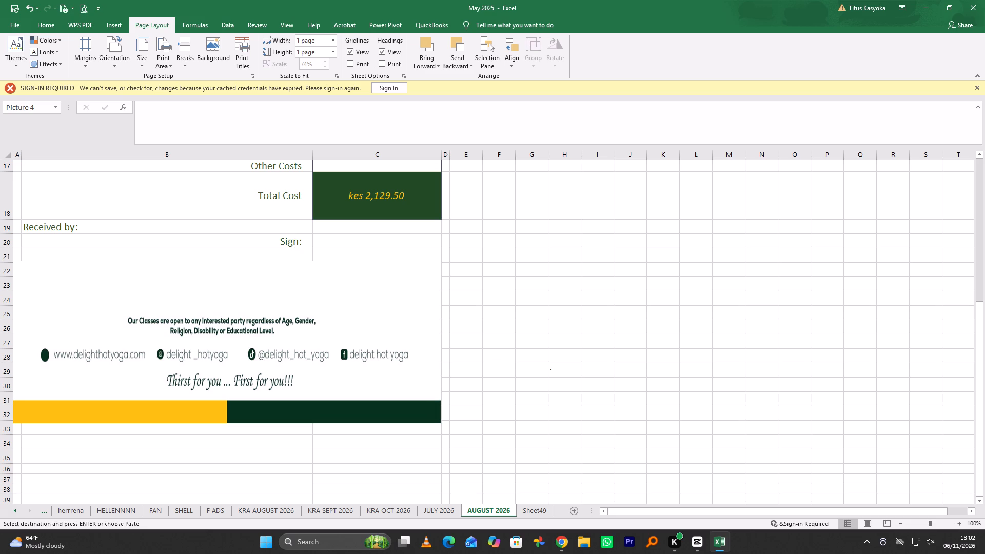
{"action": "left_click", "coordinate": [223, 357]}
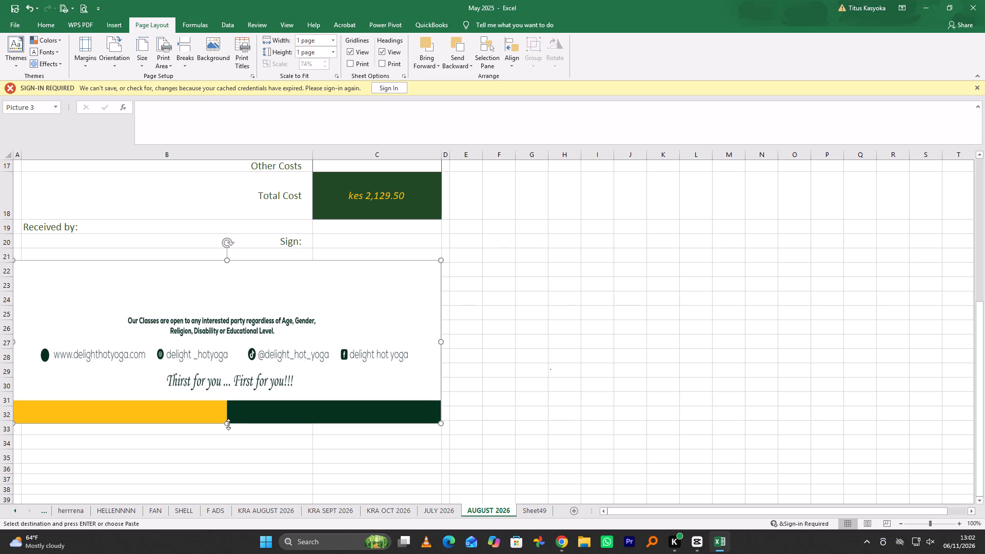
{"action": "left_click_drag", "start_coordinate": [227, 424], "coordinate": [228, 376]}
{"action": "left_click", "coordinate": [635, 408]}
Clear the Total Cost value in C18 and the bank charges amount in C9 on the AUGUST 2026 voucher.
{"action": "scroll", "coordinate": [480, 407], "scroll_direction": "up", "scroll_amount": 4}
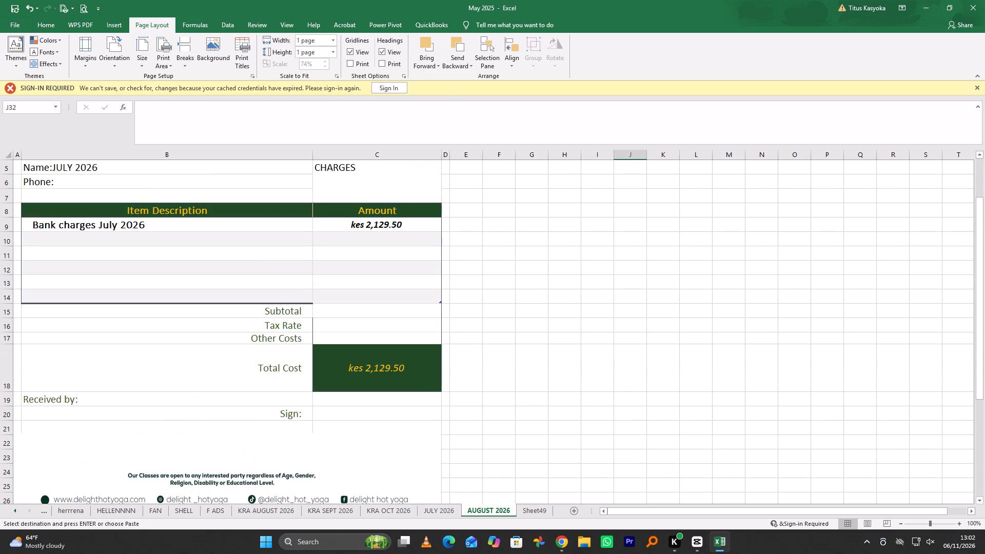
{"action": "left_click", "coordinate": [406, 375]}
{"action": "key", "text": "BackSpace"}
{"action": "left_click", "coordinate": [397, 222]}
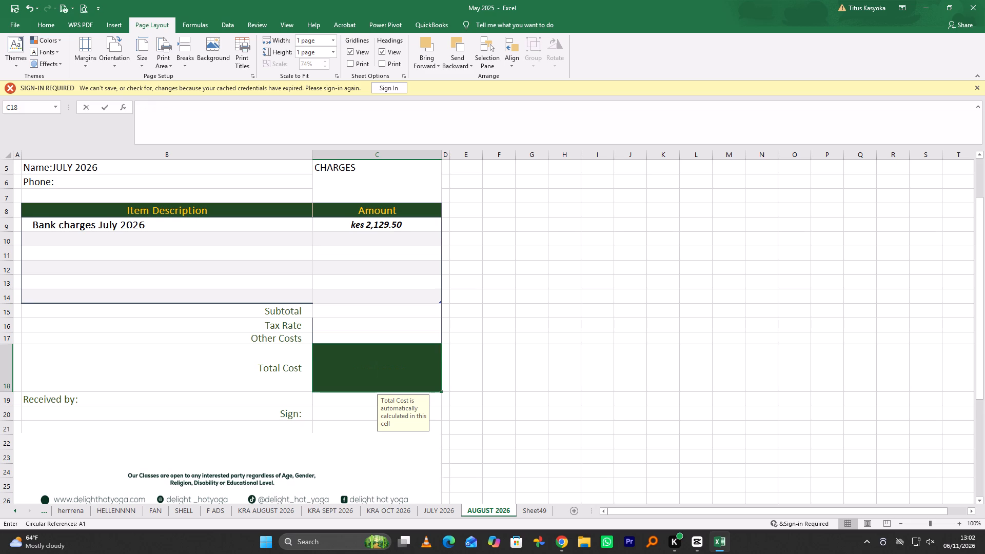
{"action": "key", "text": "BackSpace"}
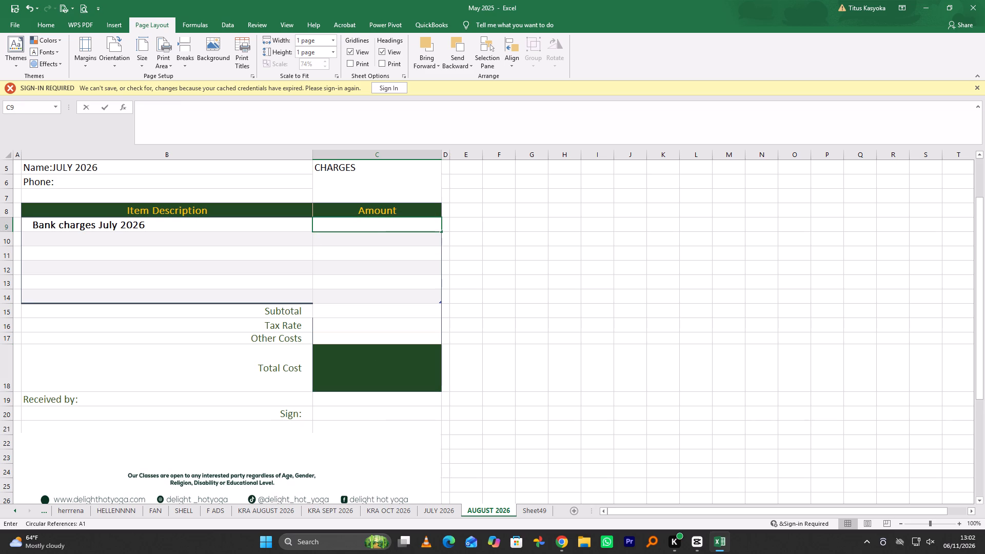
Change the item description in B9 to "Bank charges August 2026".
{"action": "double_click", "coordinate": [117, 227]}
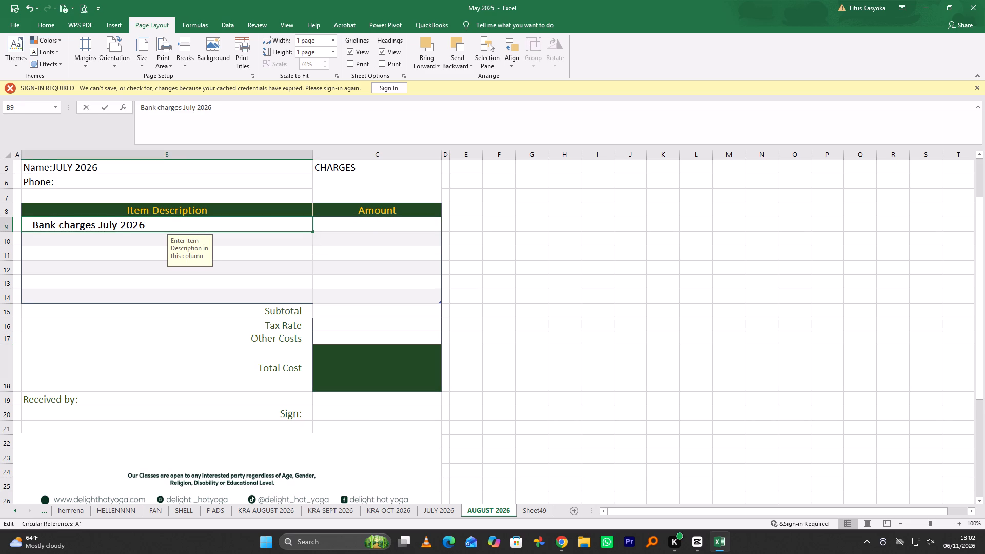
{"action": "key", "text": "BackSpace"}
{"action": "key", "text": "BackSpace"}
{"action": "key", "text": "BackSpace"}
{"action": "key", "text": "BackSpace"}
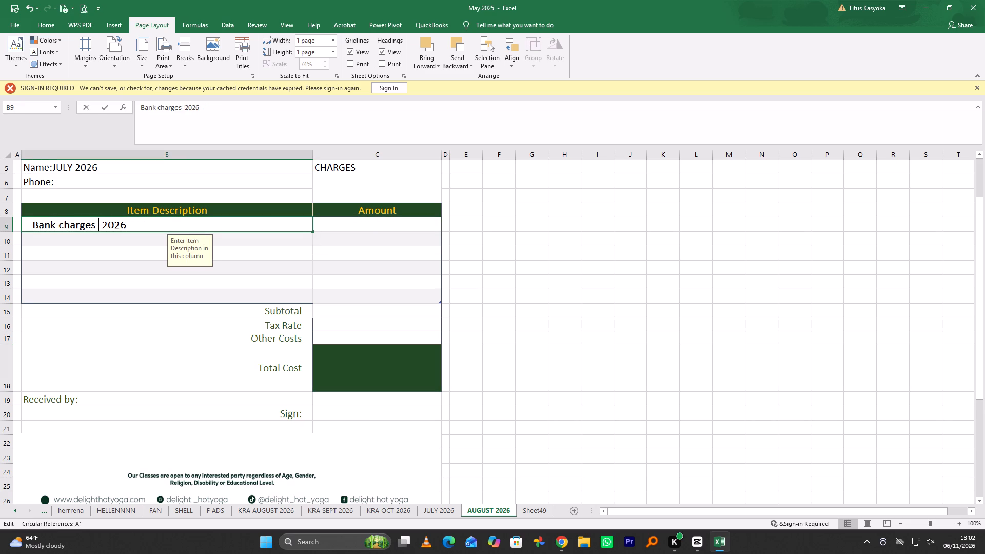
{"action": "key", "text": "a"}
{"action": "key", "text": "u"}
{"action": "type", "text": "gust"}
{"action": "key", "text": "space"}
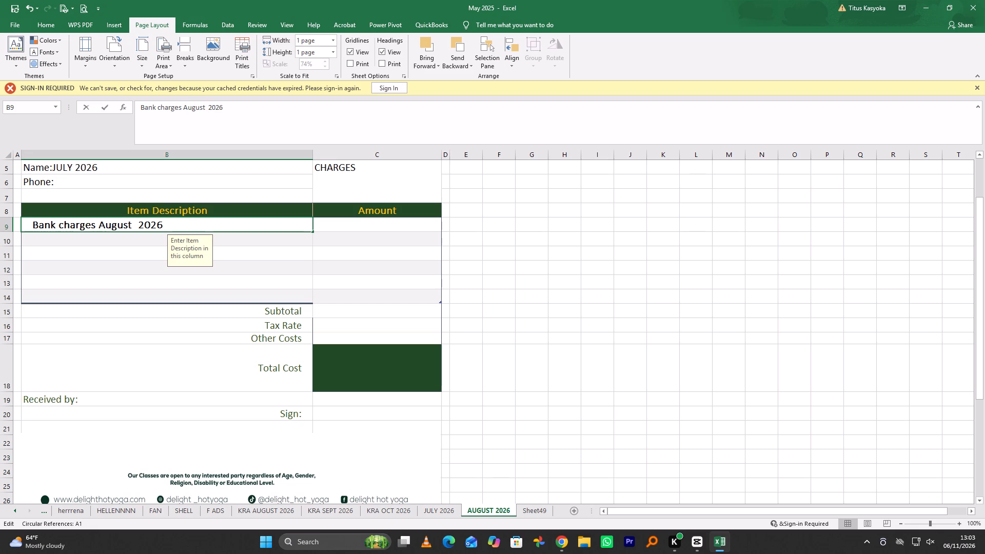
{"action": "key", "text": "BackSpace"}
Change the Paid To name line in B5 to "Name:August 2026".
{"action": "scroll", "coordinate": [88, 246], "scroll_direction": "up", "scroll_amount": 2}
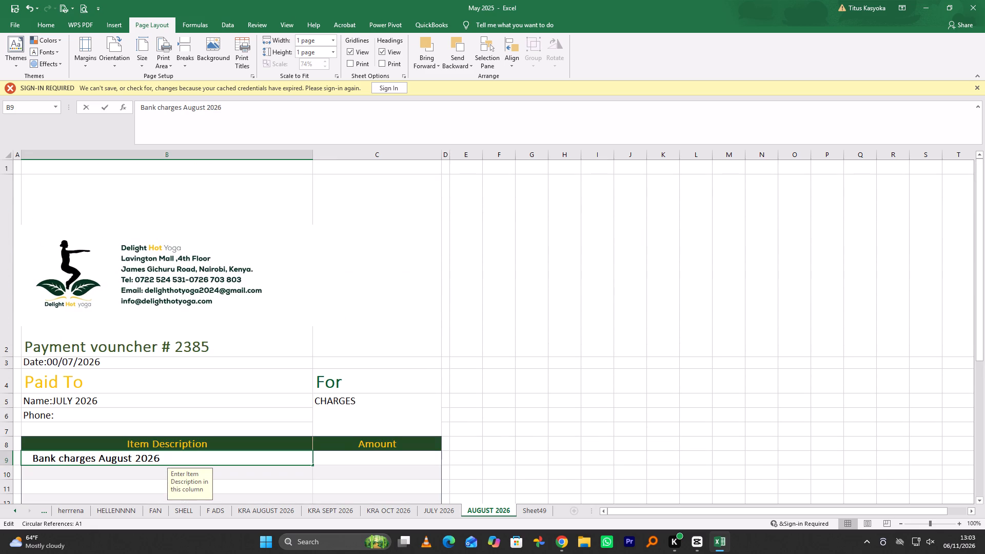
{"action": "double_click", "coordinate": [71, 400]}
{"action": "key", "text": "BackSpace"}
{"action": "key", "text": "BackSpace"}
{"action": "key", "text": "BackSpace"}
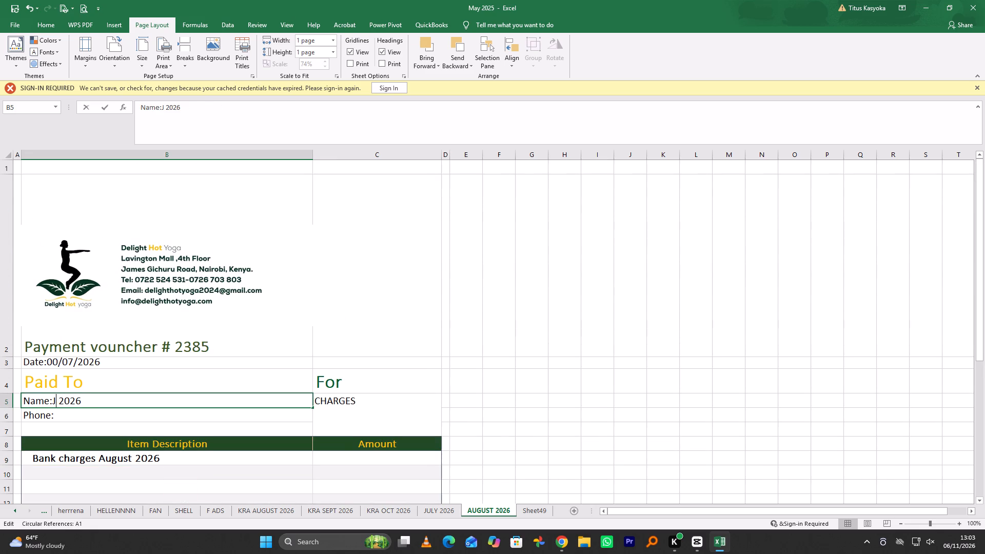
{"action": "key", "text": "BackSpace"}
{"action": "key", "text": "a"}
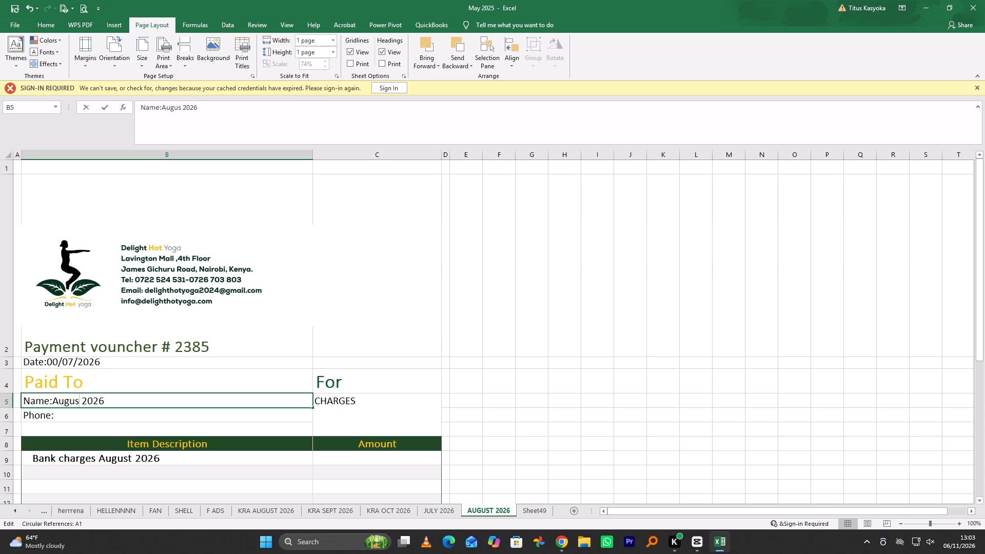
Change the voucher date in B3 to 00/08/2026.
{"action": "double_click", "coordinate": [72, 360]}
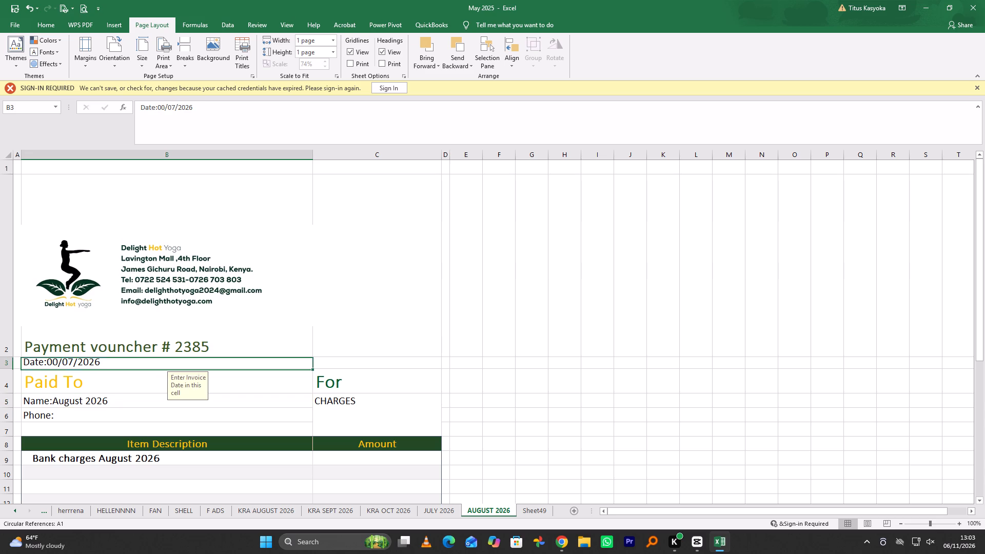
{"action": "key", "text": "BackSpace"}
{"action": "key", "text": "8"}
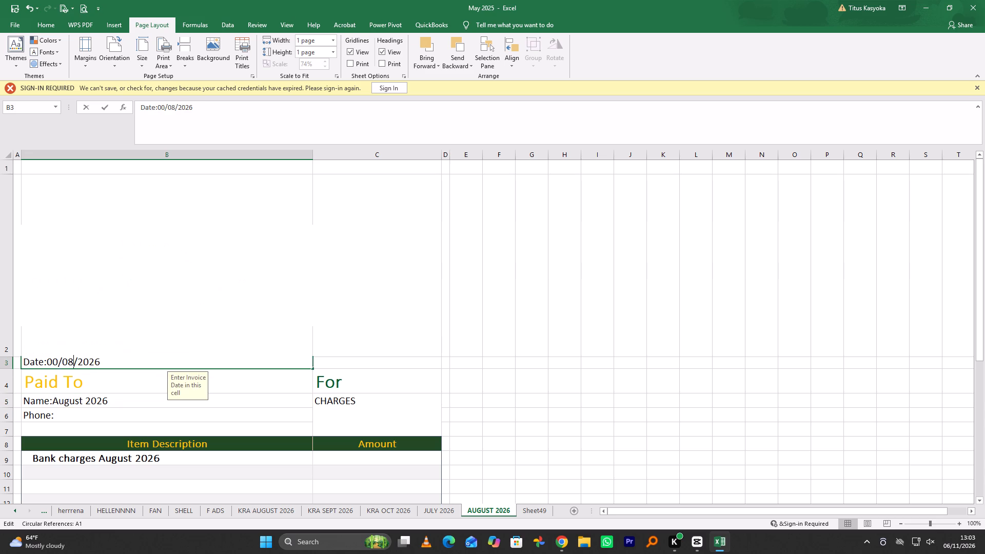
{"action": "left_click", "coordinate": [554, 419]}
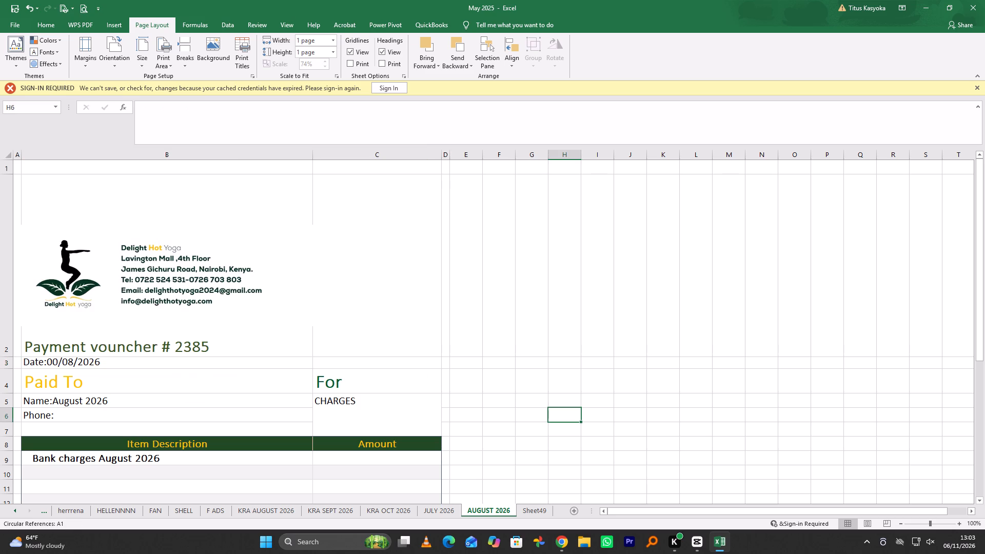
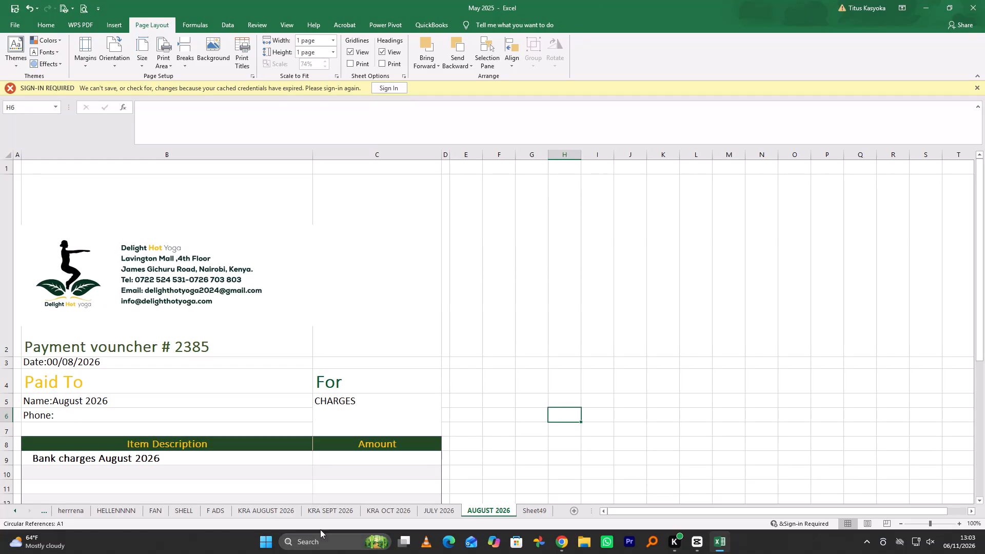
Enter the bank charges amount kes 2,853.15 in C9 on the AUGUST 2026 voucher.
{"action": "left_click", "coordinate": [354, 458]}
{"action": "type", "text": "kes"}
{"action": "key", "text": "space"}
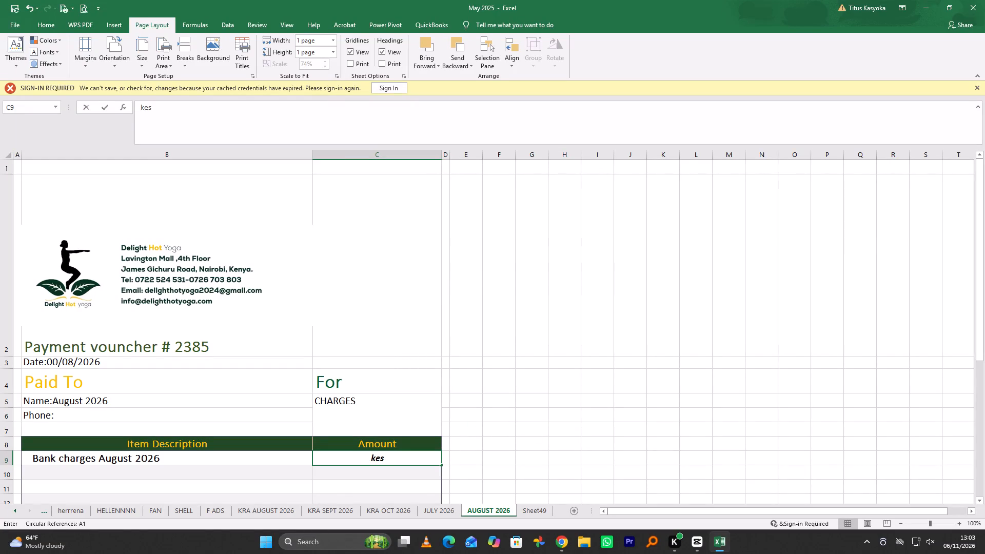
{"action": "key", "text": "2"}
{"action": "type", "text": ",8"}
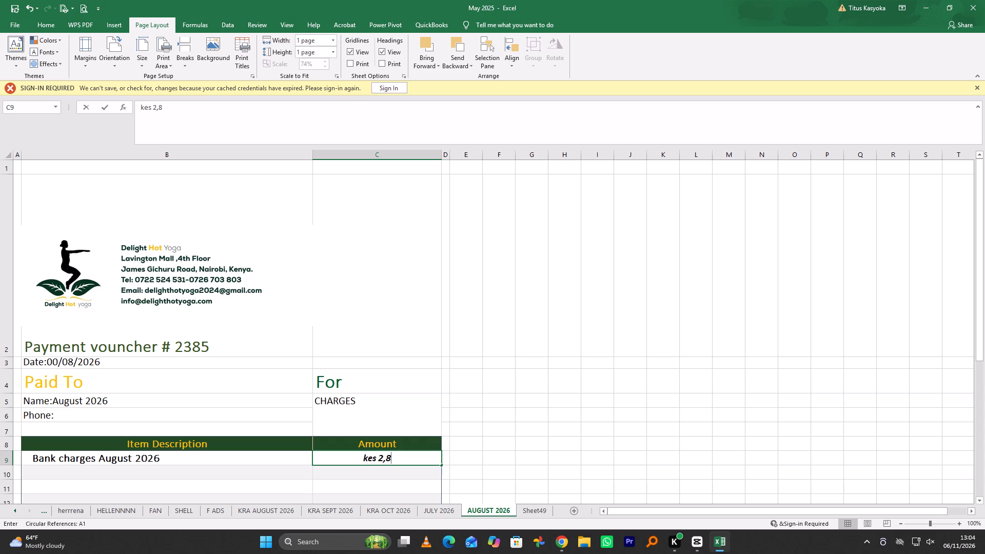
{"action": "type", "text": "53"}
{"action": "type", "text": ".15"}
Copy the kes 2,853.15 amount from C9 into the Total Cost cell C18.
{"action": "scroll", "coordinate": [381, 444], "scroll_direction": "down", "scroll_amount": 2}
{"action": "left_click_drag", "start_coordinate": [406, 197], "coordinate": [339, 199]}
{"action": "key", "text": "ctrl+c"}
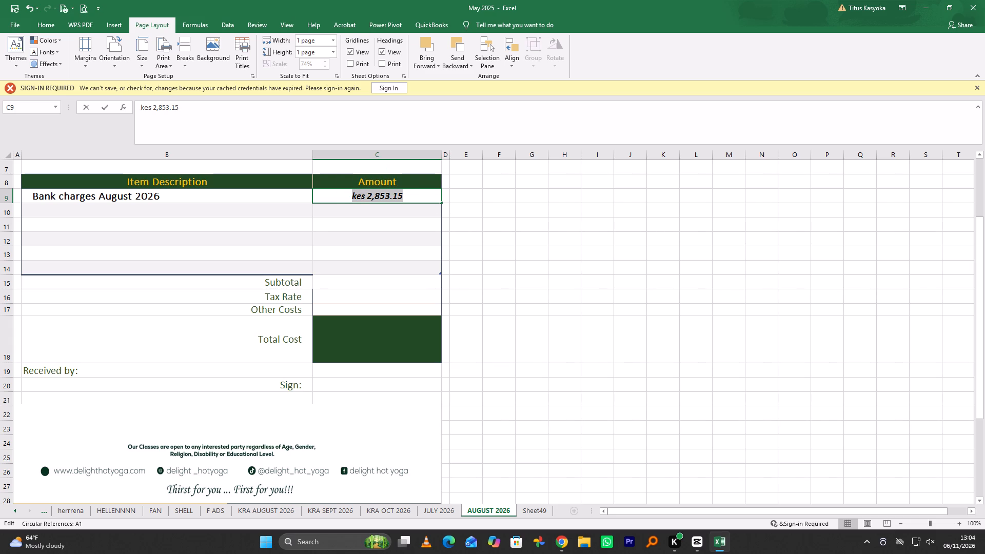
{"action": "left_click", "coordinate": [382, 344]}
{"action": "key", "text": "ctrl+v"}
{"action": "left_click", "coordinate": [589, 366]}
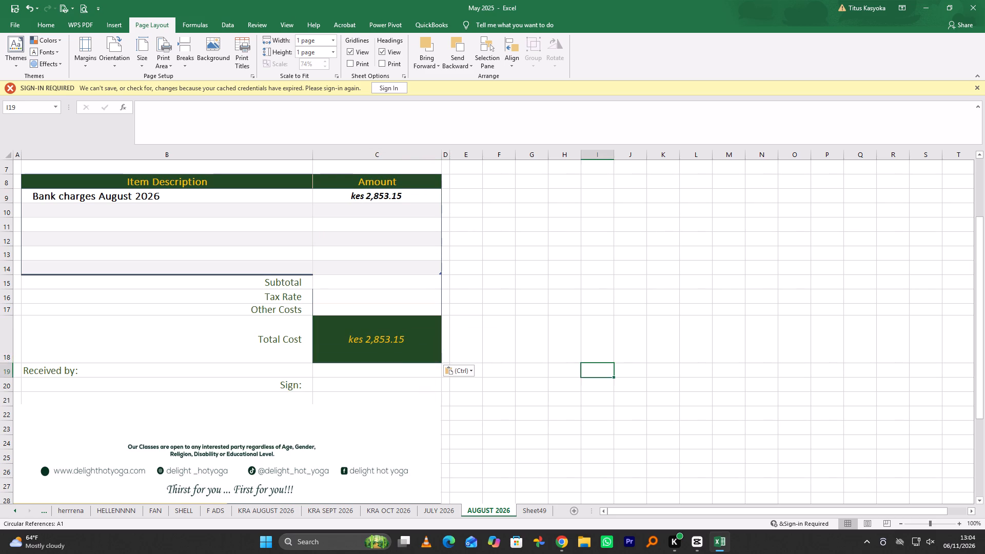
Shorten the footer banner picture by raising its bottom edge to the end of row 28.
{"action": "scroll", "coordinate": [260, 404], "scroll_direction": "down", "scroll_amount": 3}
{"action": "left_click", "coordinate": [250, 335]}
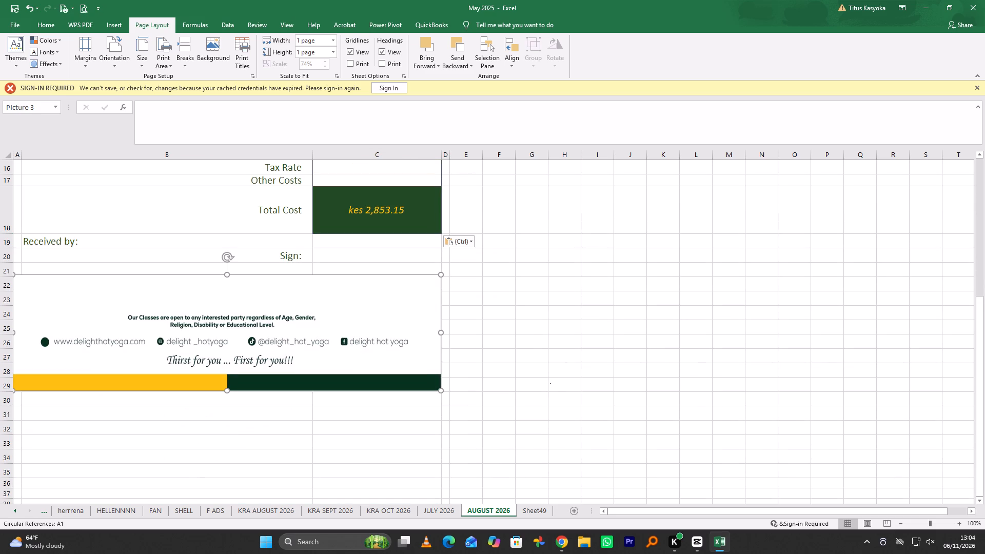
{"action": "left_click_drag", "start_coordinate": [227, 392], "coordinate": [225, 374]}
{"action": "left_click", "coordinate": [563, 345]}
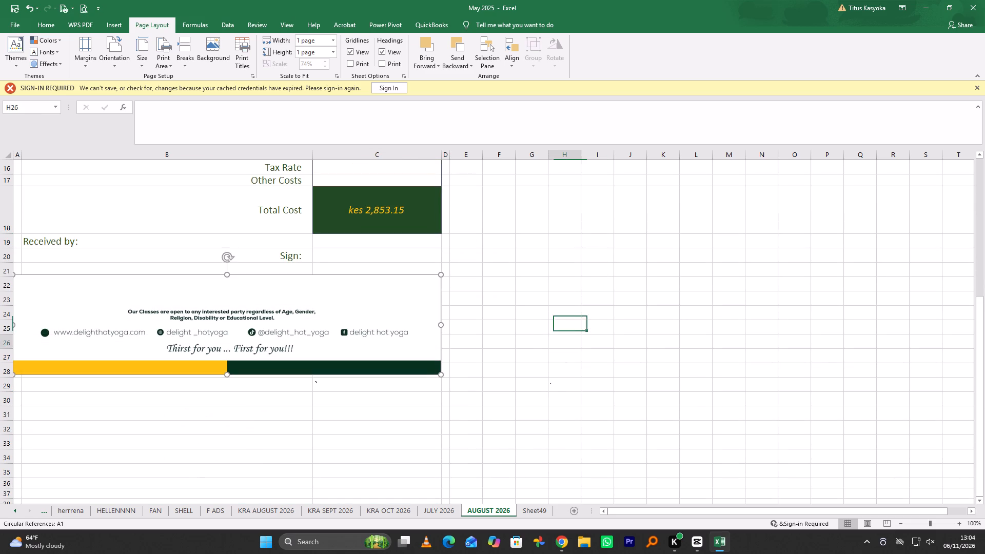
Change the payment voucher number in B2 to 2406.
{"action": "scroll", "coordinate": [317, 331], "scroll_direction": "up", "scroll_amount": 11}
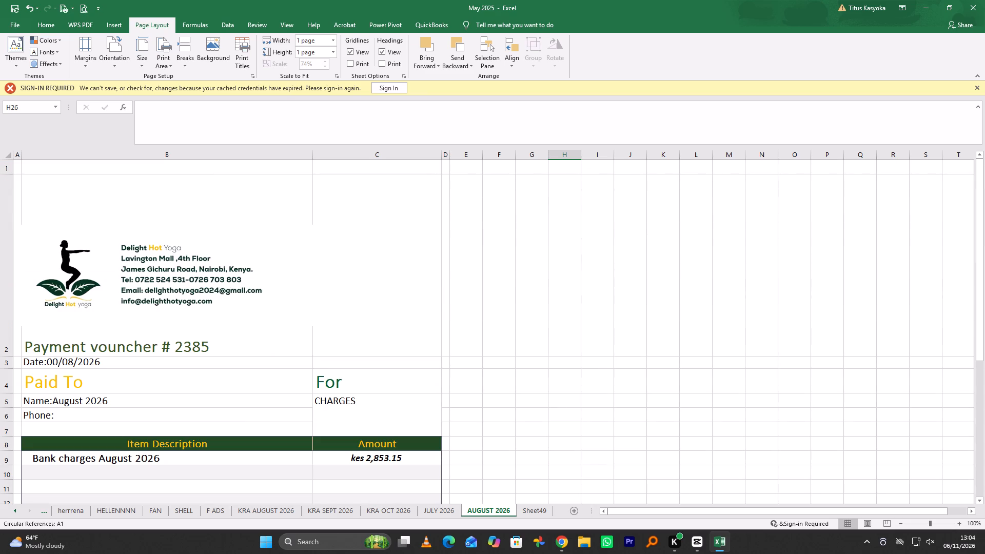
{"action": "double_click", "coordinate": [212, 350]}
{"action": "key", "text": "BackSpace"}
{"action": "key", "text": "BackSpace"}
{"action": "key", "text": "BackSpace"}
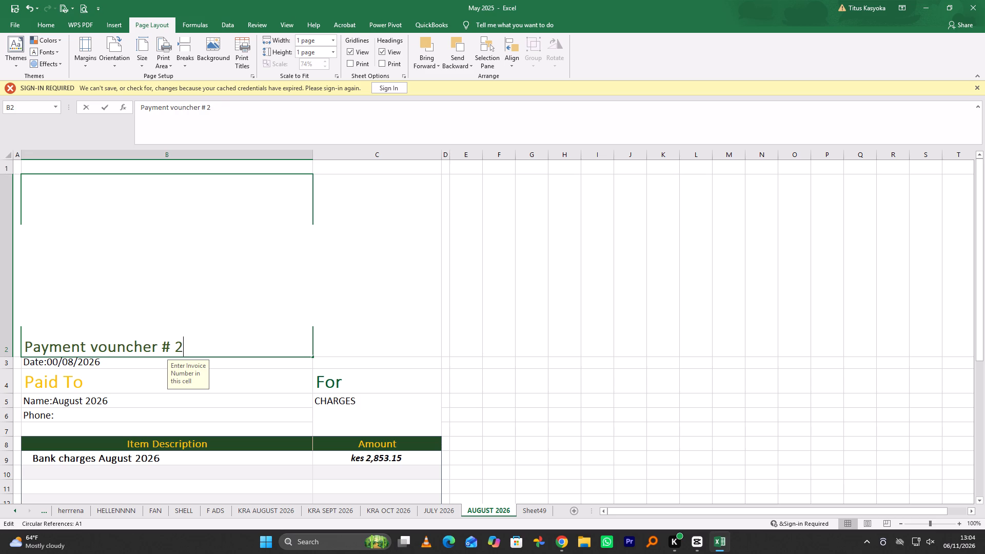
{"action": "key", "text": "BackSpace"}
{"action": "type", "text": "240"}
{"action": "key", "text": "6"}
{"action": "left_click", "coordinate": [610, 423]}
Set A2:D29, covering the voucher from logo to footer, as the print area of the AUGUST 2026 sheet.
{"action": "left_click_drag", "start_coordinate": [14, 214], "coordinate": [27, 215]}
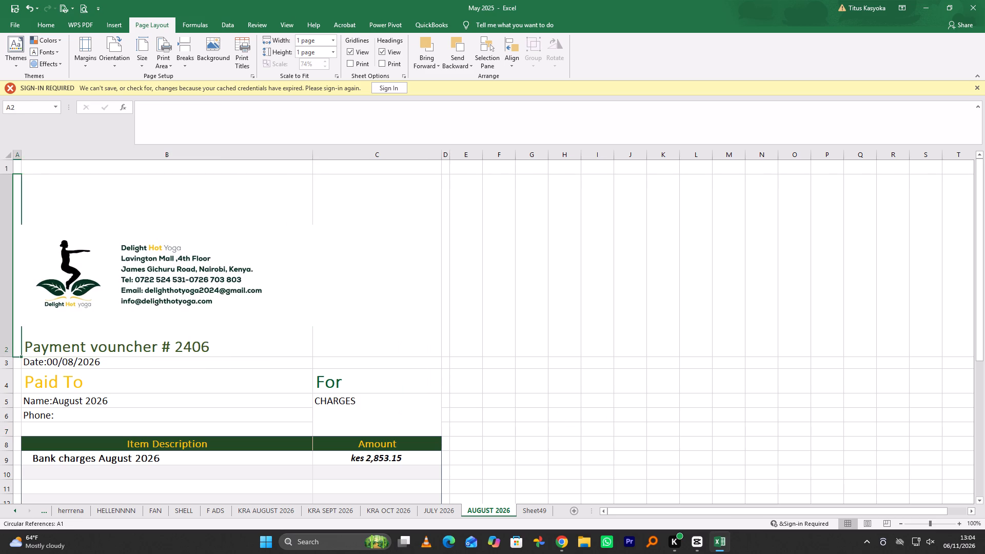
{"action": "left_click_drag", "start_coordinate": [27, 215], "coordinate": [441, 522]}
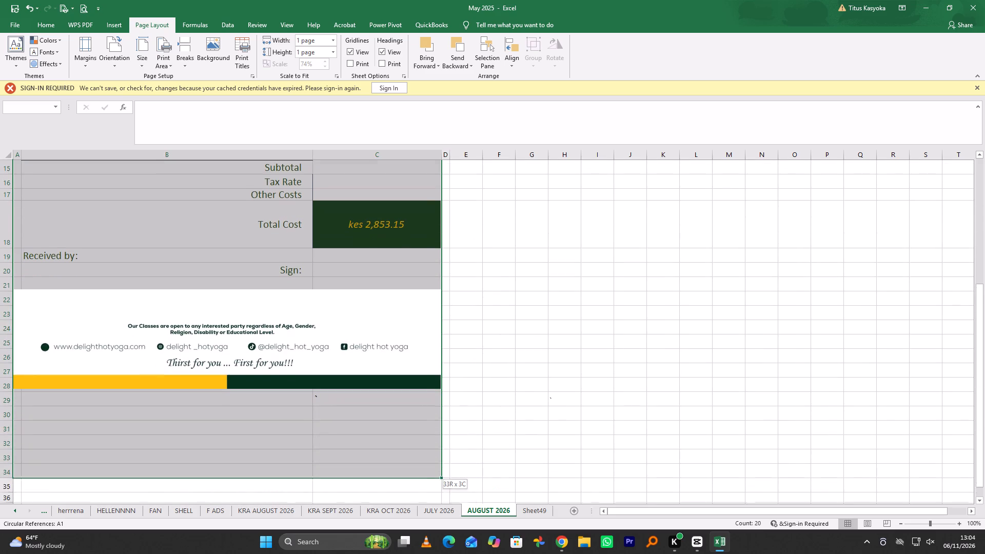
{"action": "left_click_drag", "start_coordinate": [441, 522], "coordinate": [448, 401]}
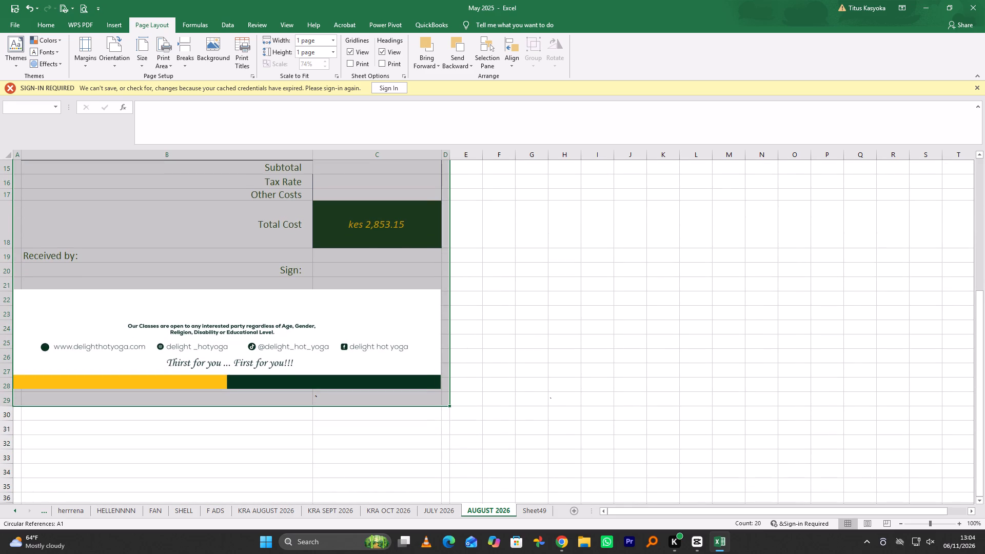
{"action": "left_click", "coordinate": [152, 23]}
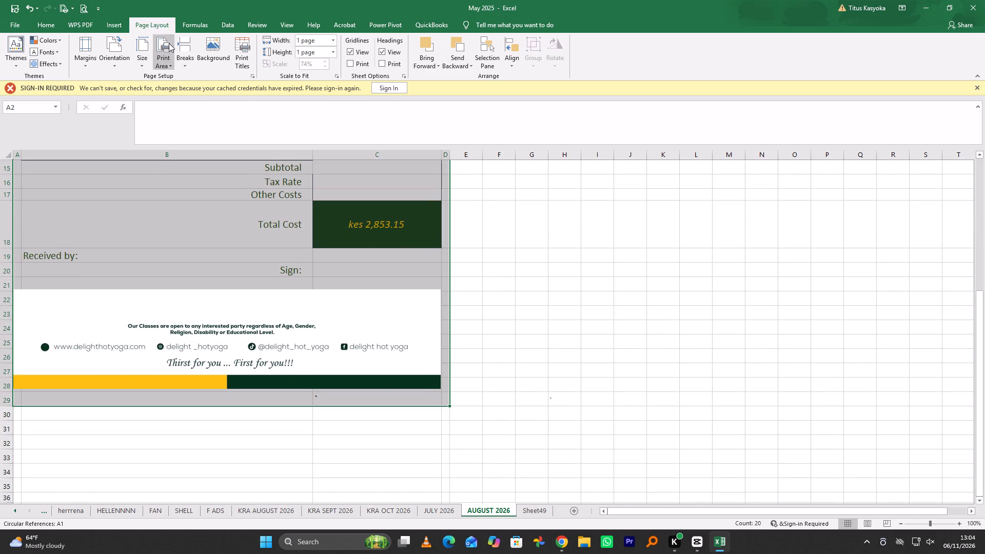
{"action": "left_click", "coordinate": [169, 62]}
{"action": "left_click", "coordinate": [175, 77]}
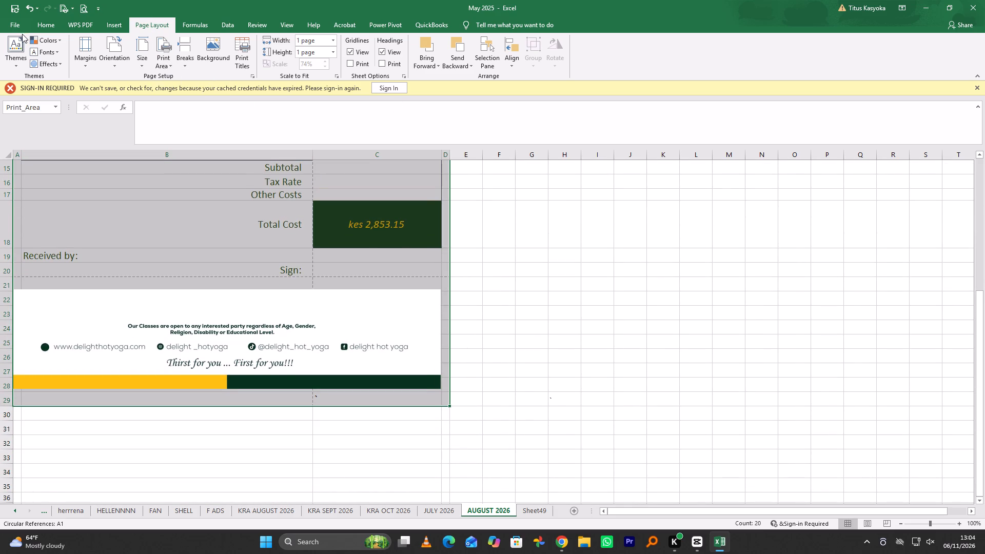
In the print page setup, set the scaling to fit 1 page wide by 1 tall.
{"action": "left_click", "coordinate": [16, 27]}
{"action": "left_click", "coordinate": [36, 223]}
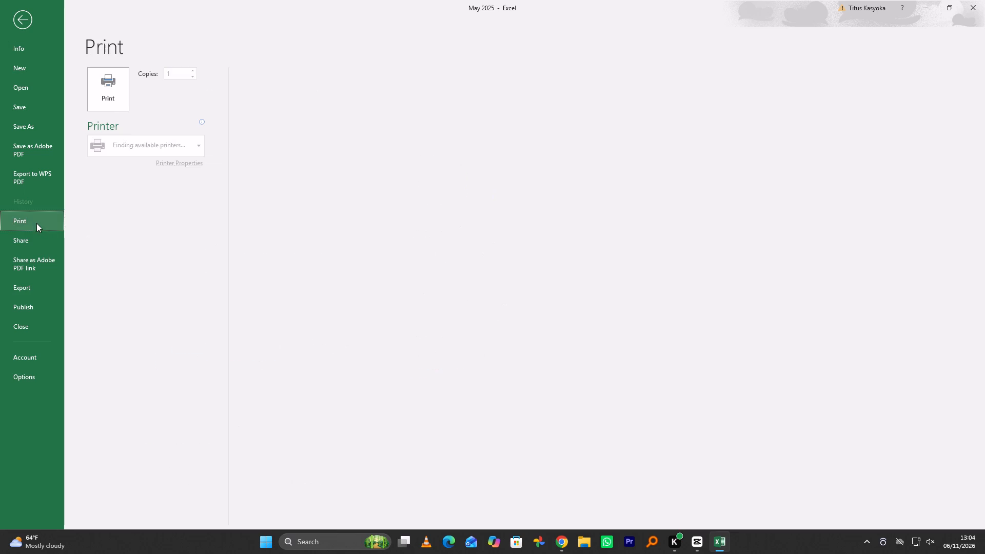
{"action": "left_click", "coordinate": [189, 349]}
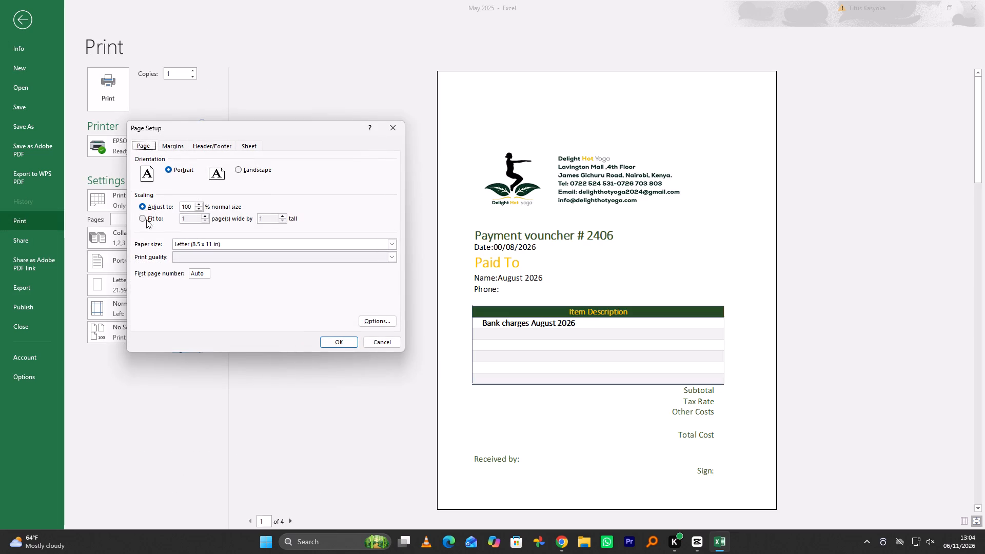
{"action": "left_click", "coordinate": [140, 215]}
{"action": "left_click", "coordinate": [341, 341]}
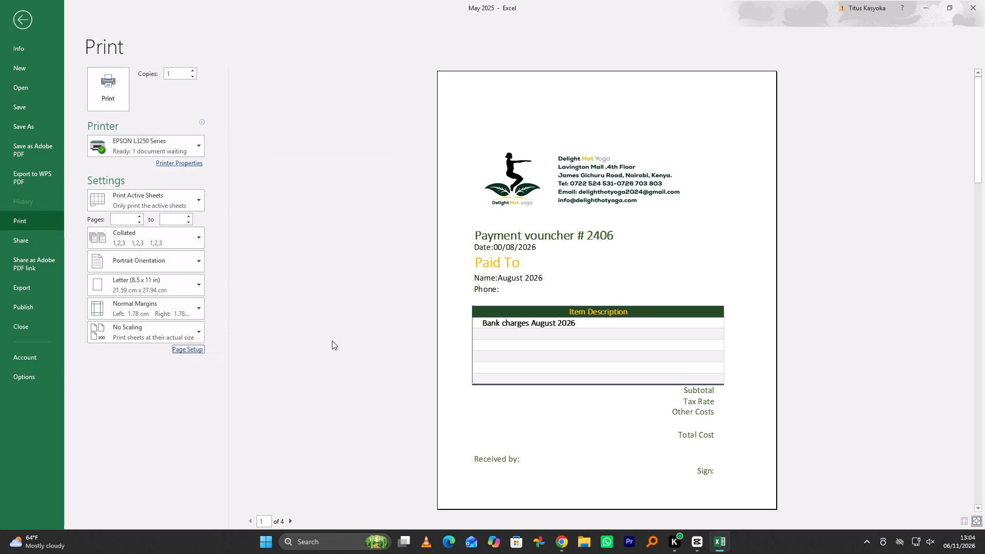
Print one copy of the AUGUST 2026 voucher on the EPSON L3250 Series printer.
{"action": "left_click", "coordinate": [103, 95]}
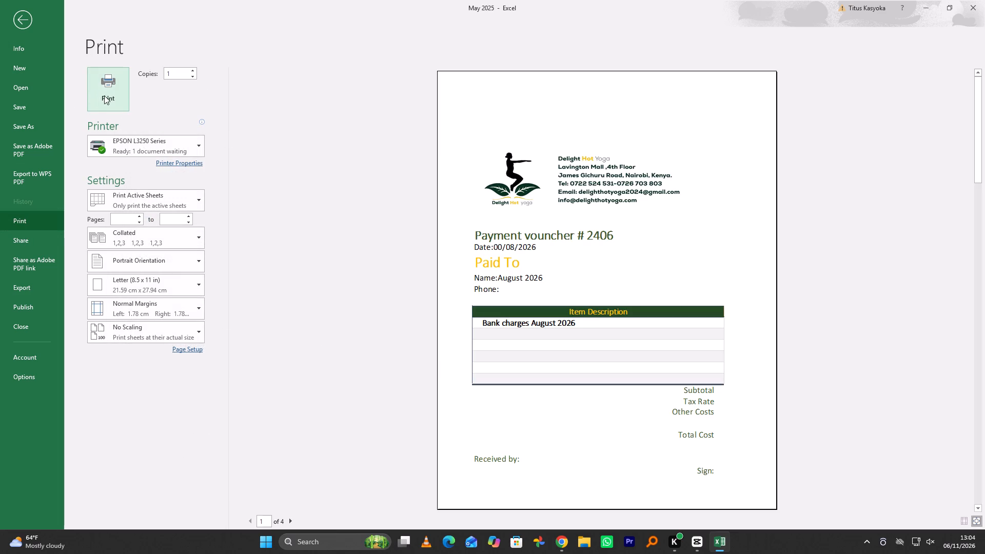
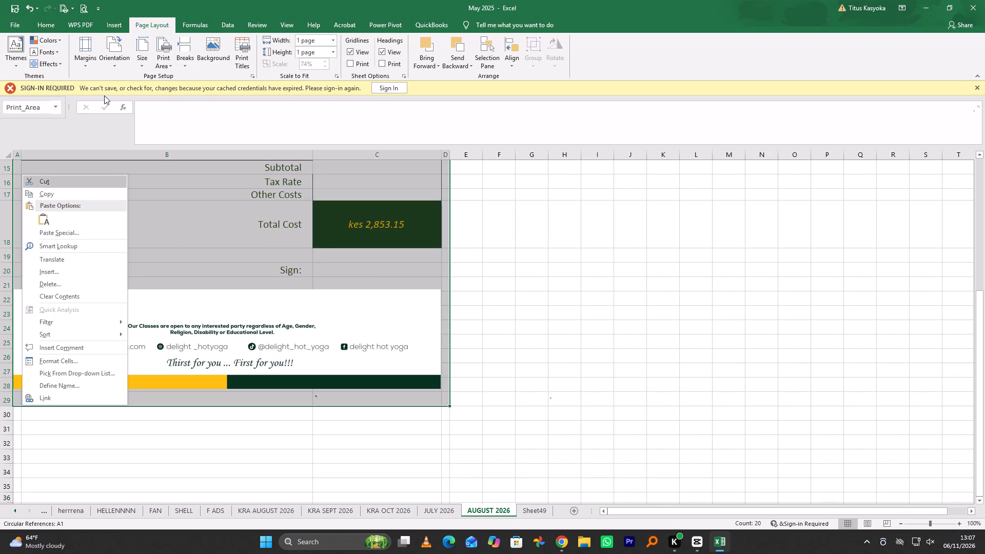
Rename the Sheet49 worksheet as SEPTEMBER 2026.
{"action": "triple_click", "coordinate": [538, 512]}
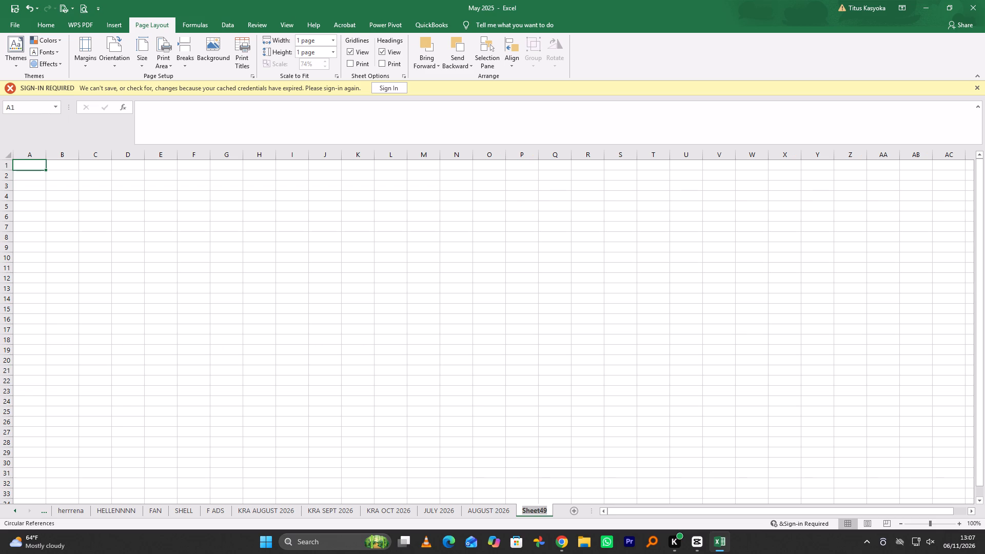
{"action": "type", "text": "SEPTEMBER 2026"}
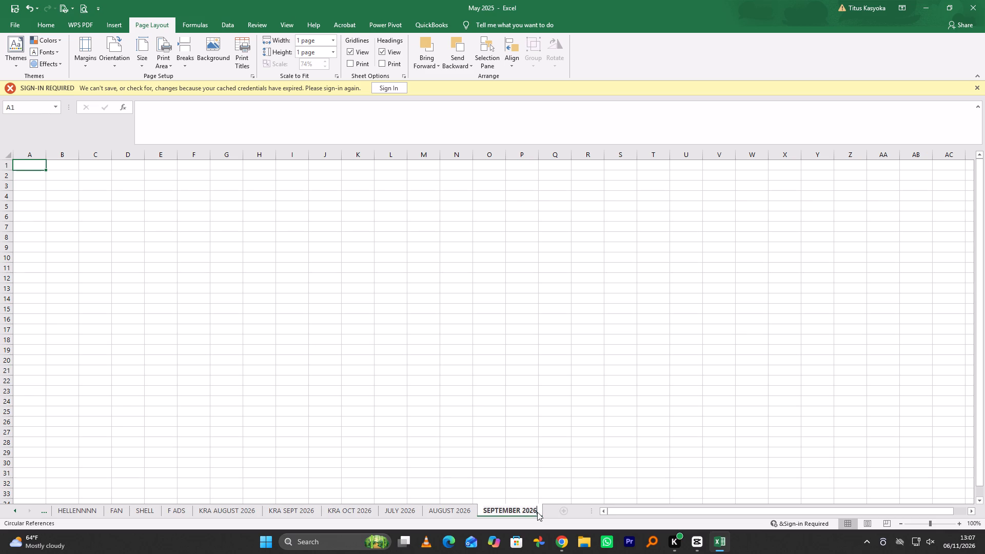
Copy the entire AUGUST 2026 sheet and paste it into the SEPTEMBER 2026 sheet.
{"action": "left_click", "coordinate": [457, 511]}
{"action": "scroll", "coordinate": [224, 286], "scroll_direction": "up", "scroll_amount": 5}
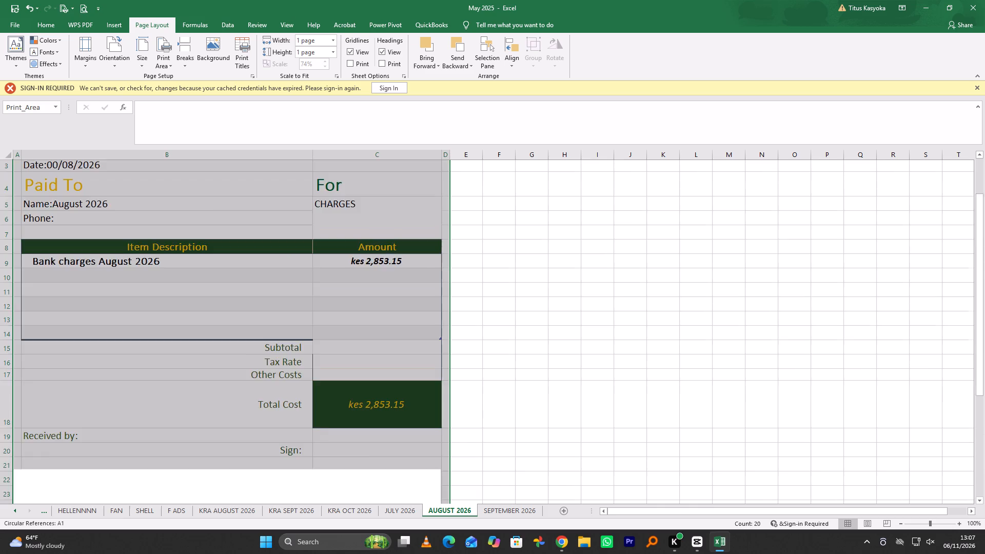
{"action": "scroll", "coordinate": [224, 286], "scroll_direction": "up", "scroll_amount": 4}
{"action": "right_click", "coordinate": [5, 154]}
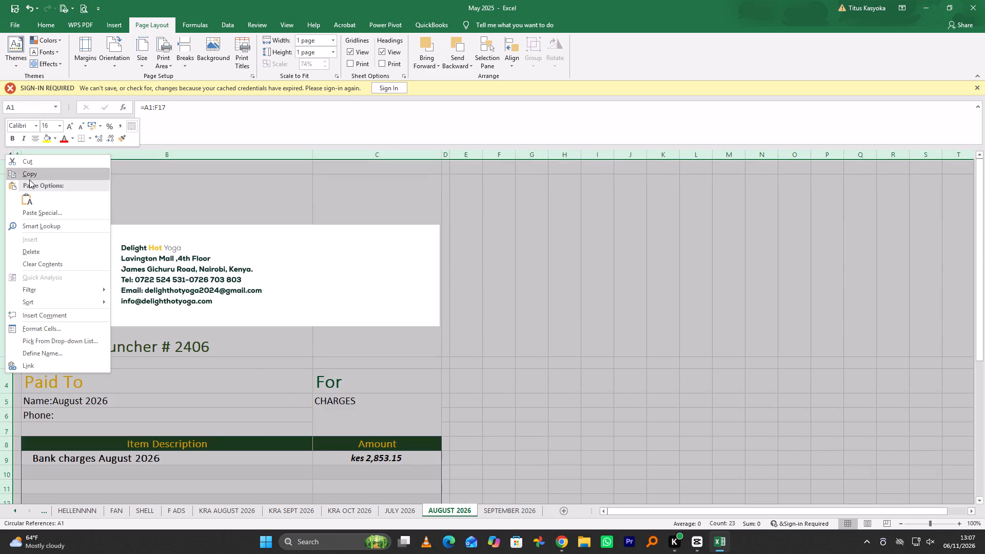
{"action": "left_click", "coordinate": [35, 174]}
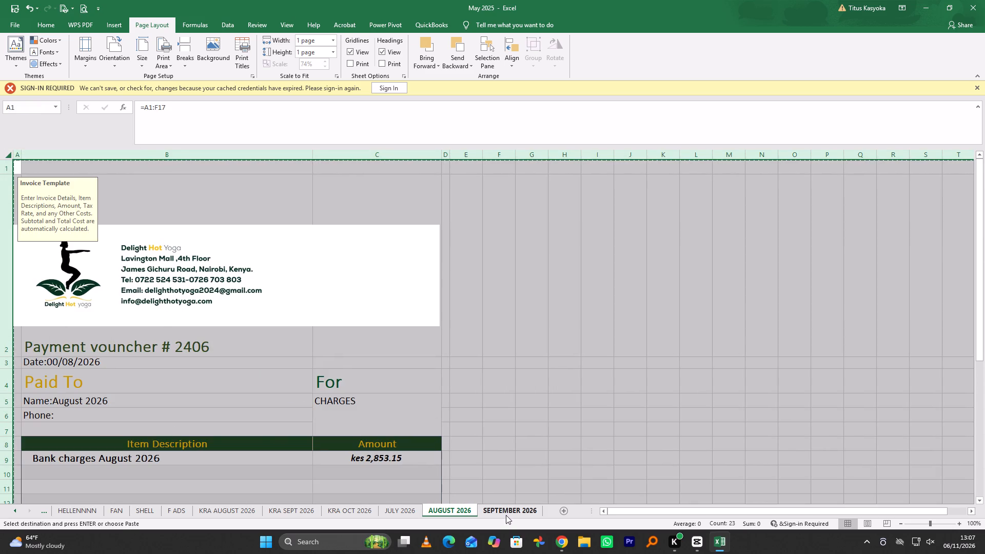
{"action": "left_click", "coordinate": [506, 513]}
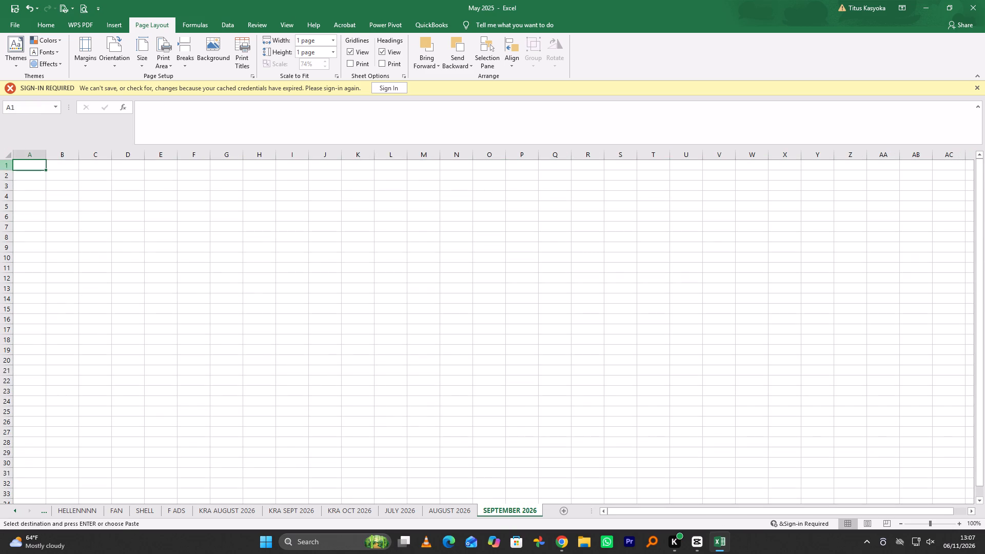
{"action": "right_click", "coordinate": [5, 155]}
{"action": "left_click", "coordinate": [27, 201]}
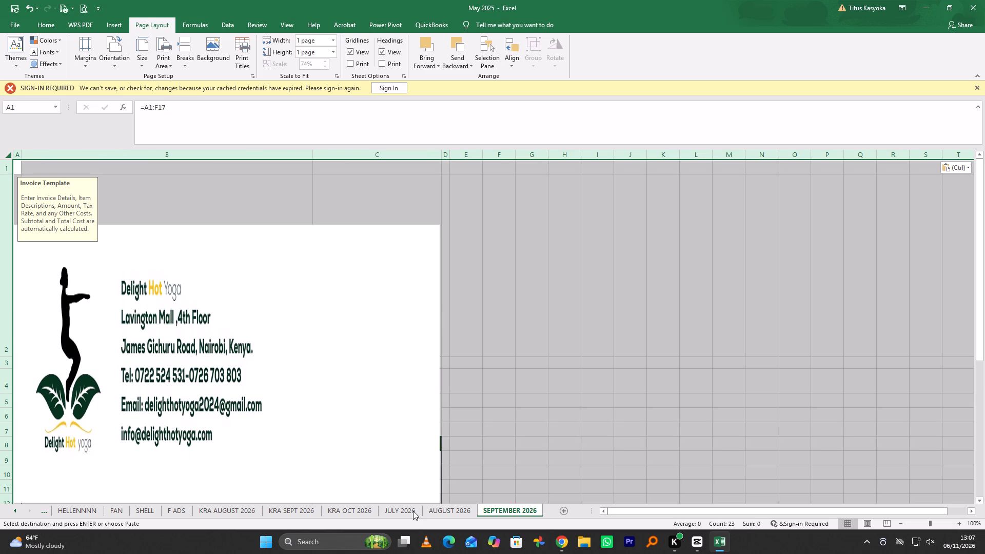
Reduce the stretched logo banner's height and move it up so it sits just above the payment voucher number.
{"action": "left_click", "coordinate": [520, 428]}
{"action": "left_click", "coordinate": [343, 414]}
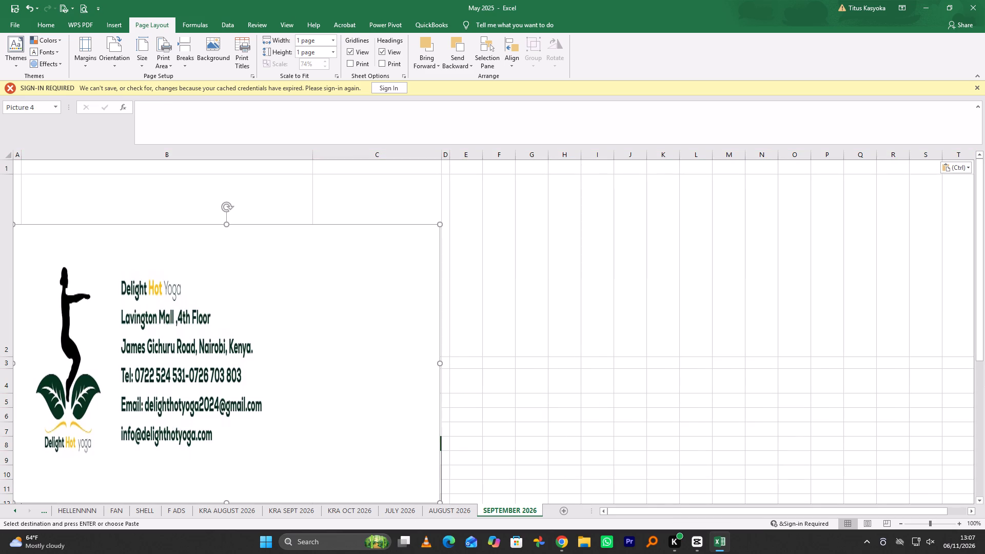
{"action": "left_click_drag", "start_coordinate": [226, 223], "coordinate": [210, 375]}
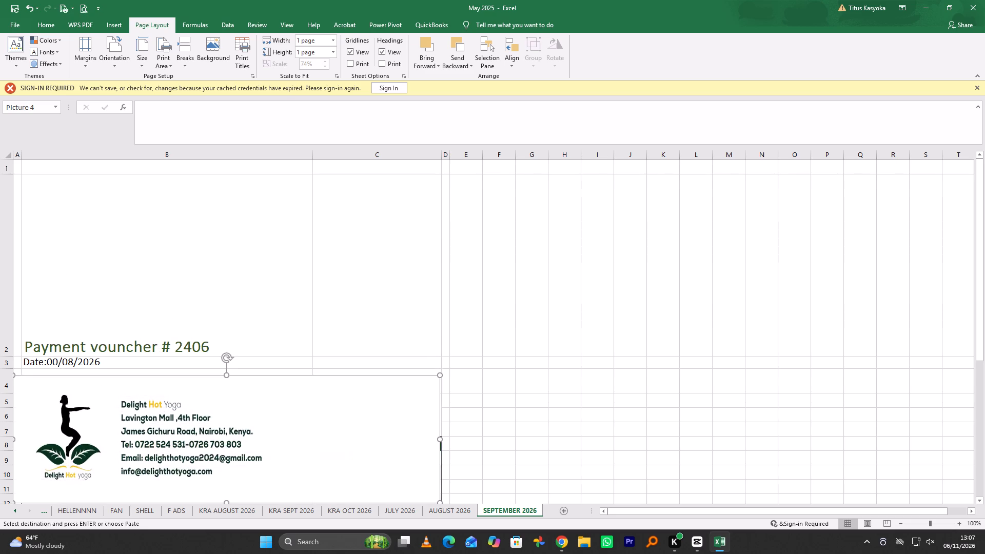
{"action": "left_click_drag", "start_coordinate": [228, 444], "coordinate": [213, 319]}
{"action": "left_click_drag", "start_coordinate": [229, 347], "coordinate": [216, 297]}
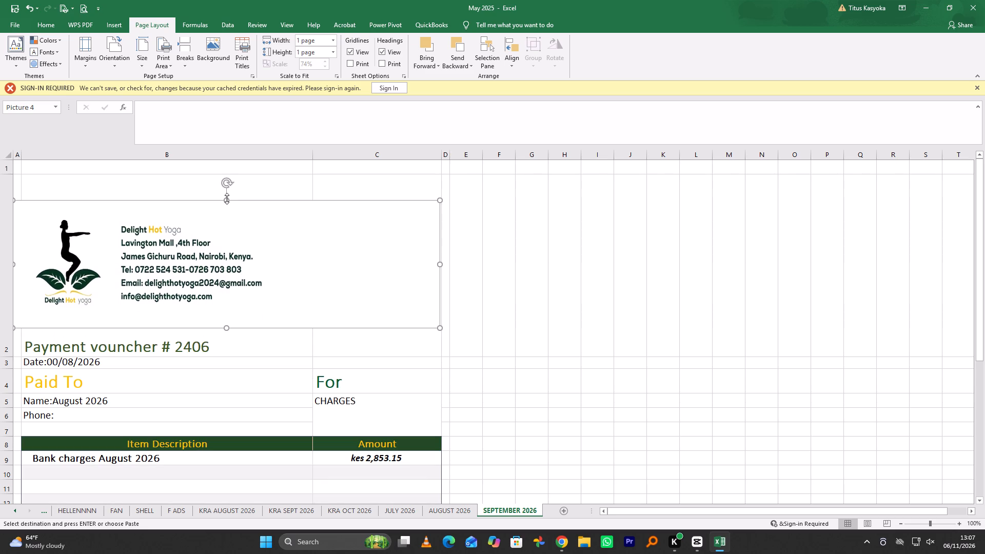
{"action": "left_click_drag", "start_coordinate": [227, 199], "coordinate": [226, 208]}
{"action": "left_click", "coordinate": [230, 287]}
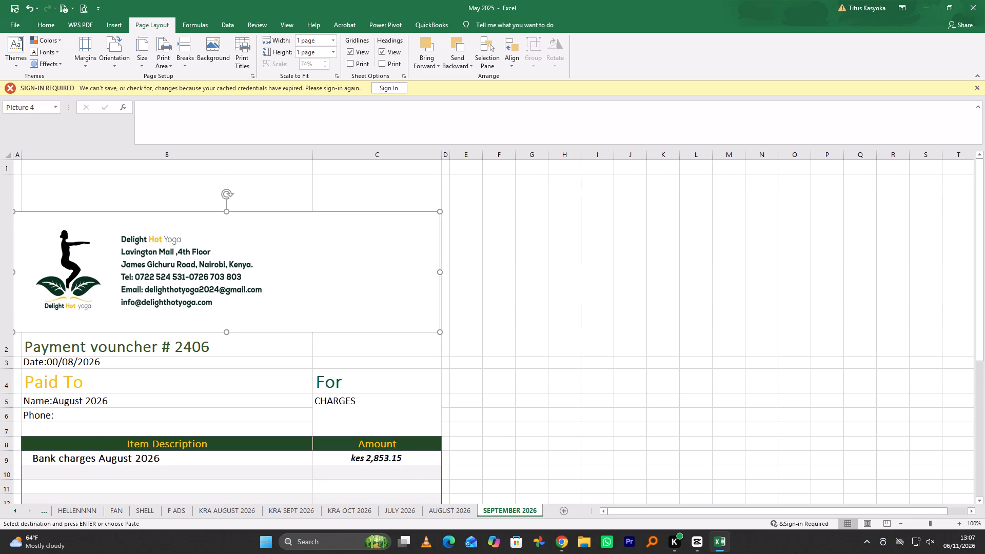
{"action": "left_click_drag", "start_coordinate": [227, 212], "coordinate": [224, 222]}
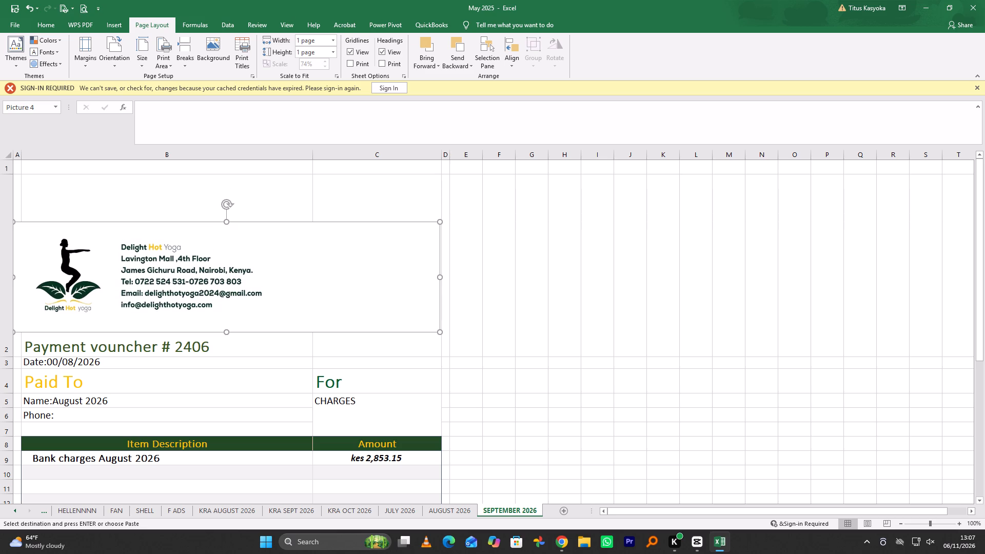
{"action": "left_click", "coordinate": [535, 415]}
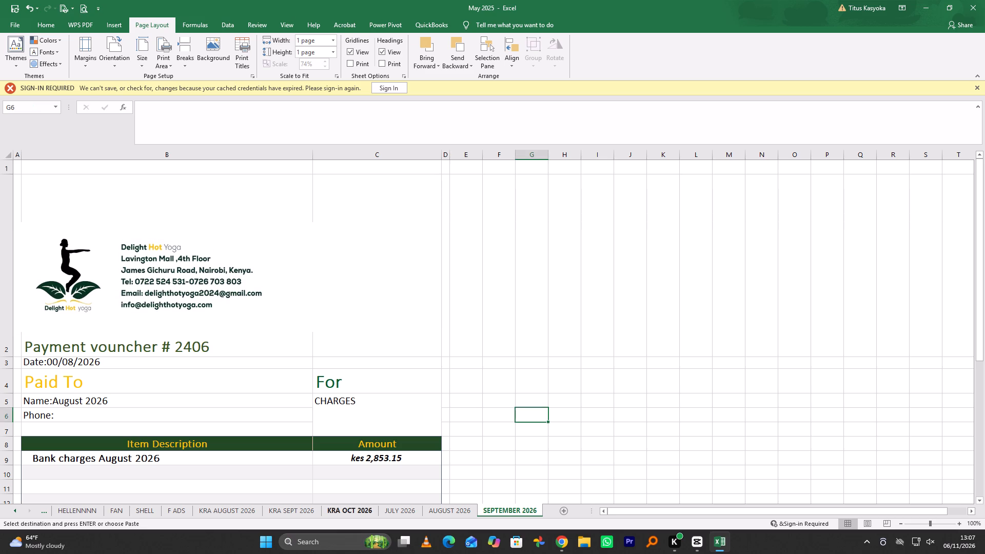
Change the payee name in B5 to SEPTEMBER 2026.
{"action": "left_click", "coordinate": [81, 403]}
{"action": "double_click", "coordinate": [82, 402]}
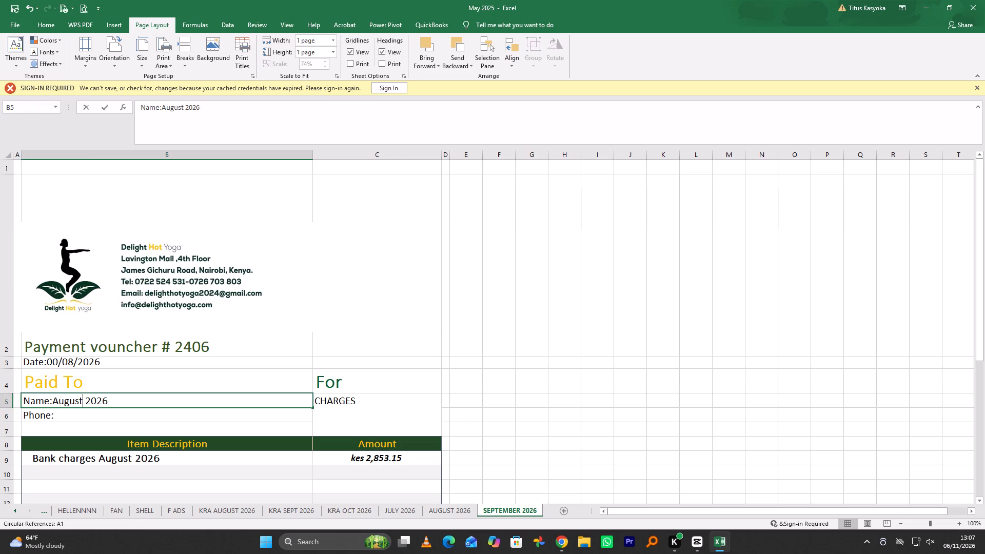
{"action": "key", "text": "BackSpace"}
{"action": "key", "text": "BackSpace"}
{"action": "key", "text": "BackSpace"}
{"action": "key", "text": "BackSpace"}
{"action": "key", "text": "BackSpace"}
{"action": "key", "text": "BackSpace"}
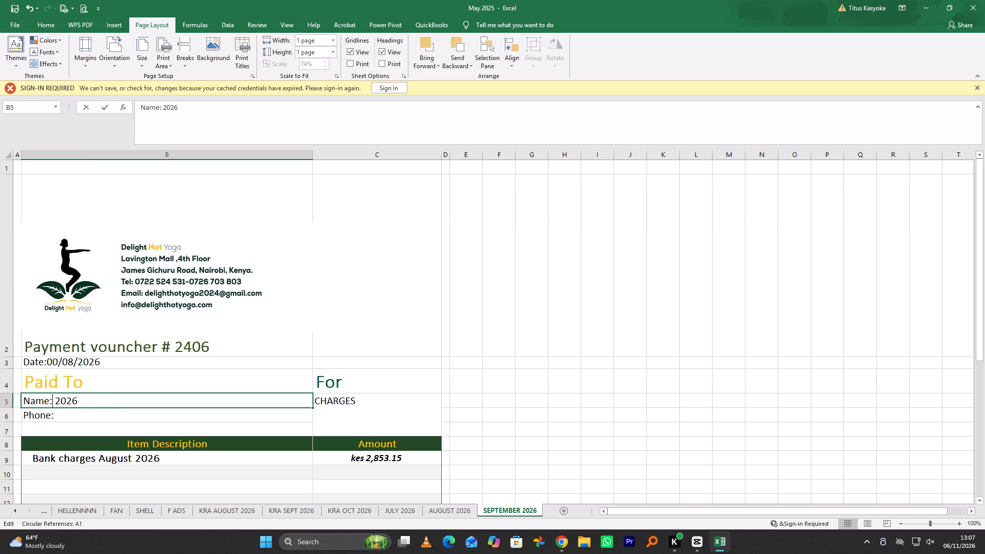
{"action": "type", "text": "SE"}
{"action": "type", "text": "PTEMBER"}
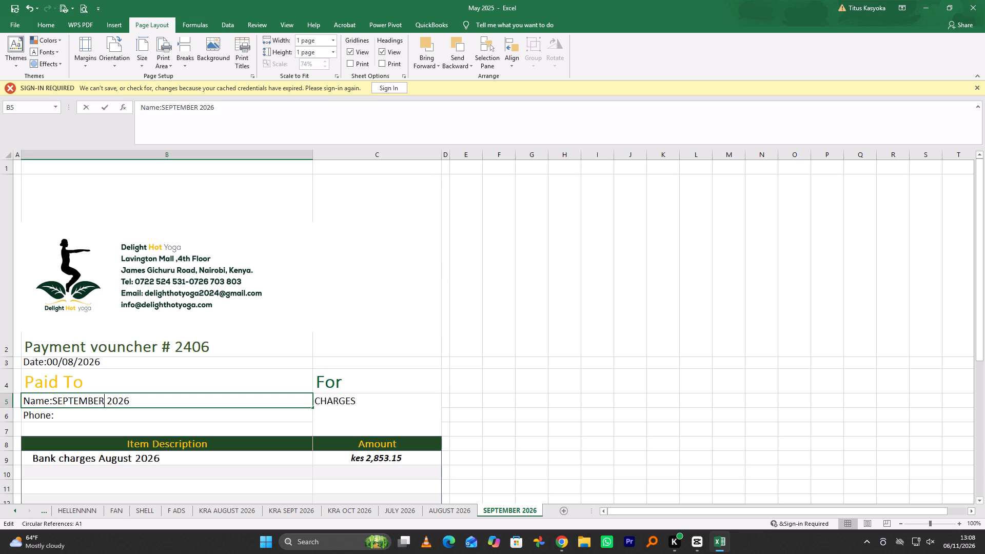
Change the voucher date in B3 to 00/09/2026.
{"action": "double_click", "coordinate": [72, 361]}
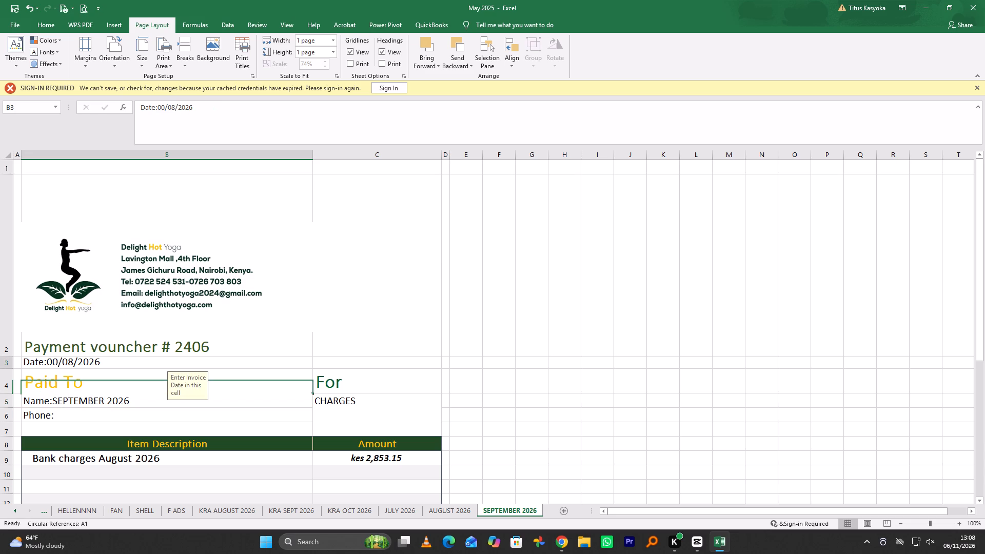
{"action": "key", "text": "BackSpace"}
{"action": "key", "text": "9"}
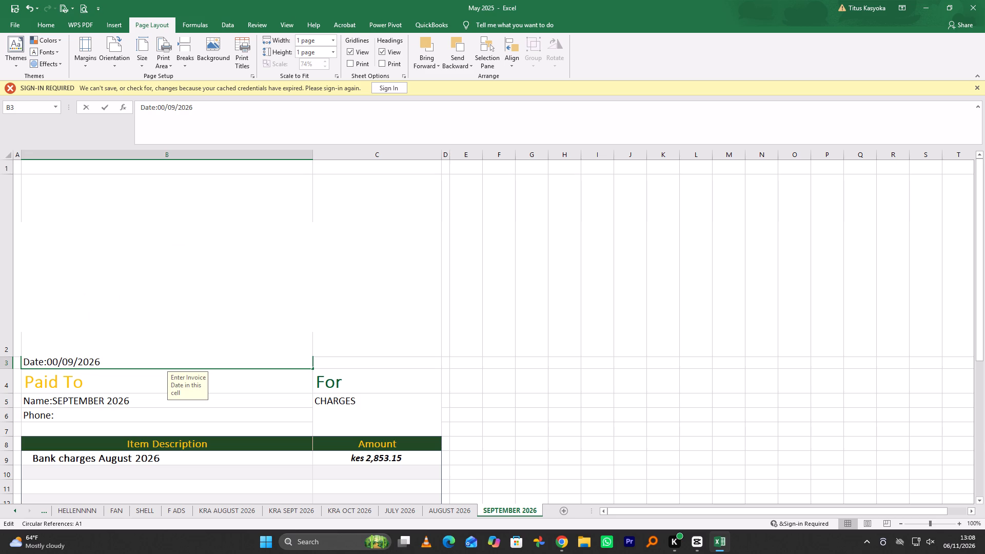
Change the item description in B9 to Bank charges September 2026.
{"action": "double_click", "coordinate": [131, 458]}
{"action": "key", "text": "BackSpace"}
{"action": "key", "text": "BackSpace"}
{"action": "key", "text": "BackSpace"}
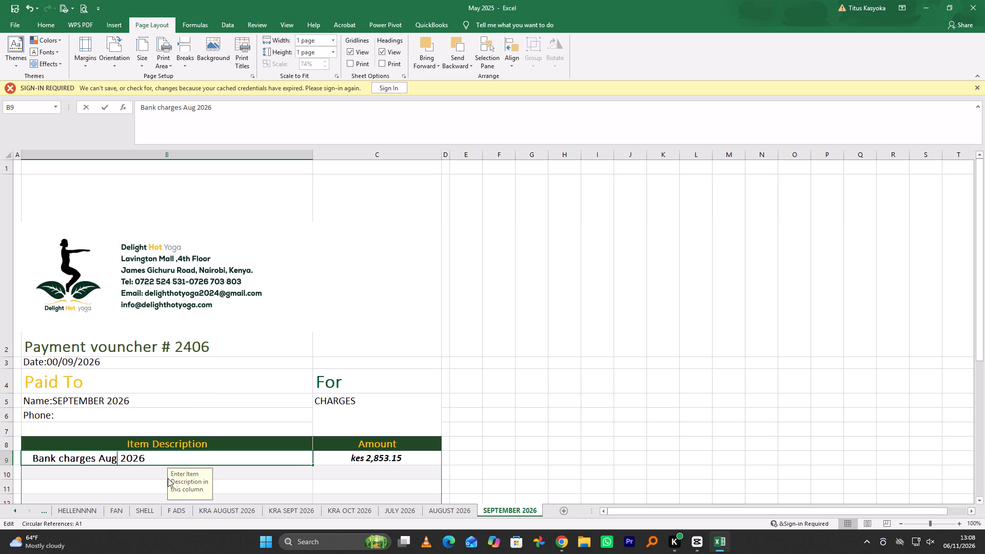
{"action": "key", "text": "BackSpace"}
{"action": "key", "text": "BackSpace"}
{"action": "key", "text": "BackSpace"}
{"action": "key", "text": "s"}
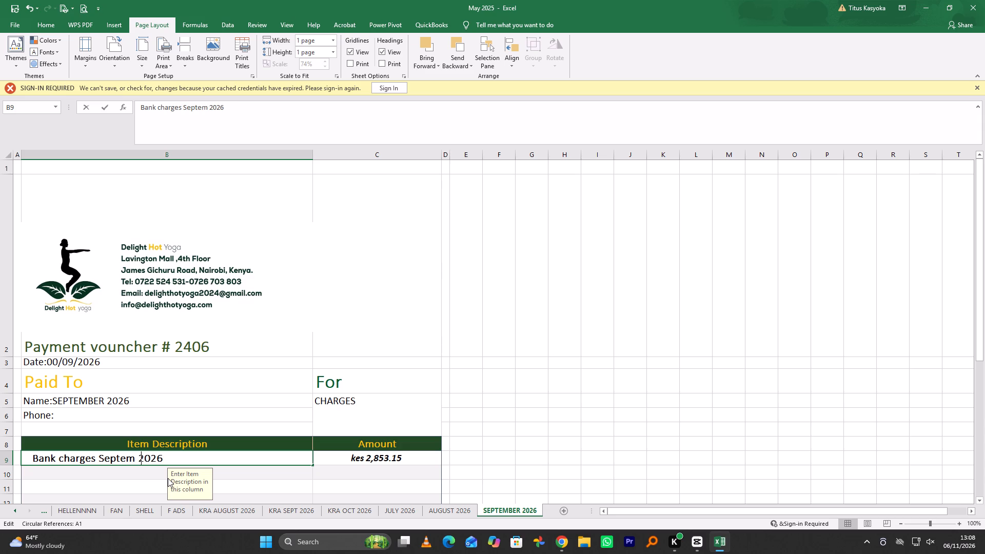
Clear the item amount in C9 and the total cost in C18.
{"action": "left_click", "coordinate": [379, 460]}
{"action": "key", "text": "BackSpace"}
{"action": "scroll", "coordinate": [378, 460], "scroll_direction": "down", "scroll_amount": 2}
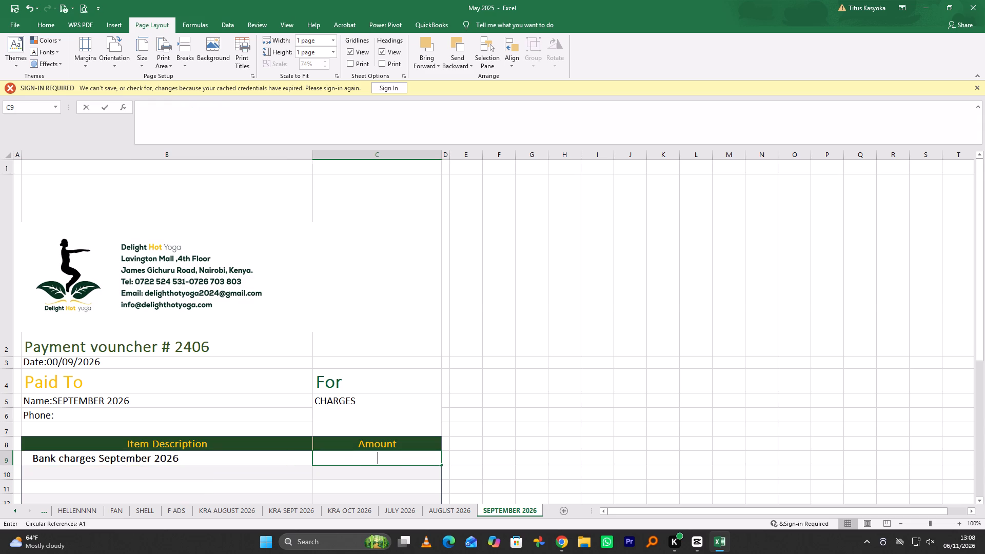
{"action": "left_click", "coordinate": [382, 343]}
{"action": "key", "text": "BackSpace"}
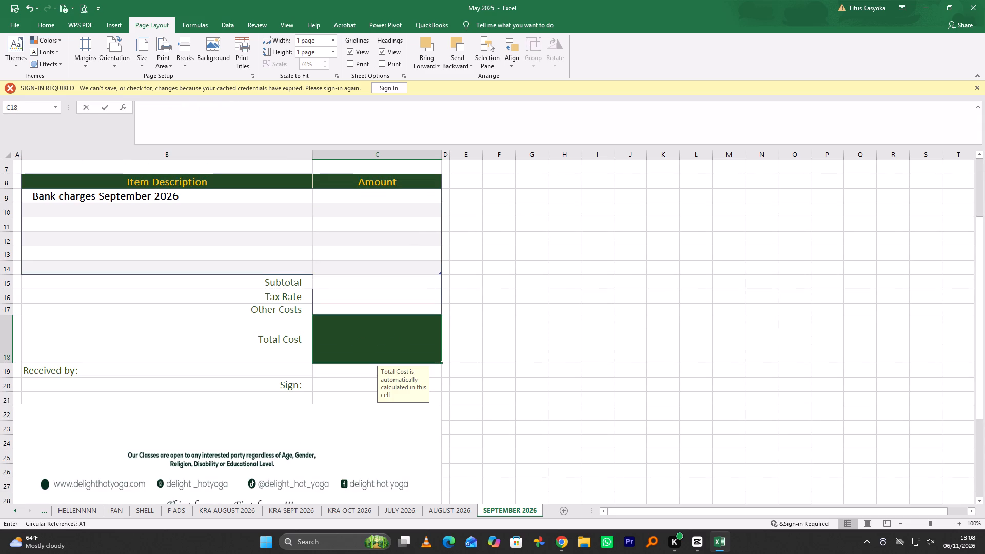
Enter kes 2,760.75 as the bank charges amount in C9.
{"action": "left_click", "coordinate": [361, 196]}
{"action": "type", "text": "kes"}
{"action": "key", "text": "space"}
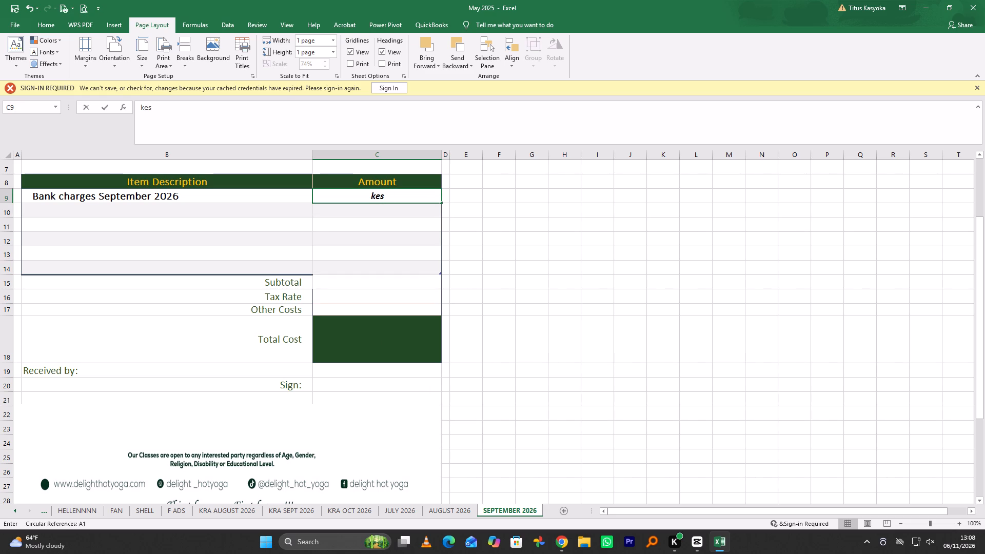
{"action": "key", "text": "2"}
{"action": "key", "text": "comma"}
{"action": "key", "text": "7"}
{"action": "type", "text": "60."}
{"action": "type", "text": "75"}
Copy the amount text kes 2,760.75 from C9 into the Total Cost cell C18.
{"action": "left_click_drag", "start_coordinate": [409, 201], "coordinate": [384, 203]}
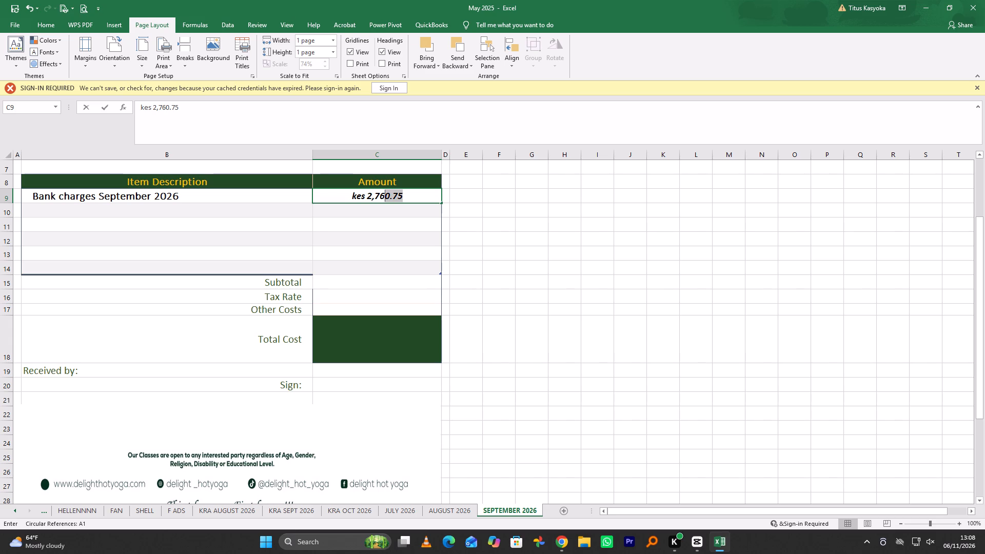
{"action": "left_click_drag", "start_coordinate": [384, 203], "coordinate": [351, 205]}
{"action": "key", "text": "ctrl+c"}
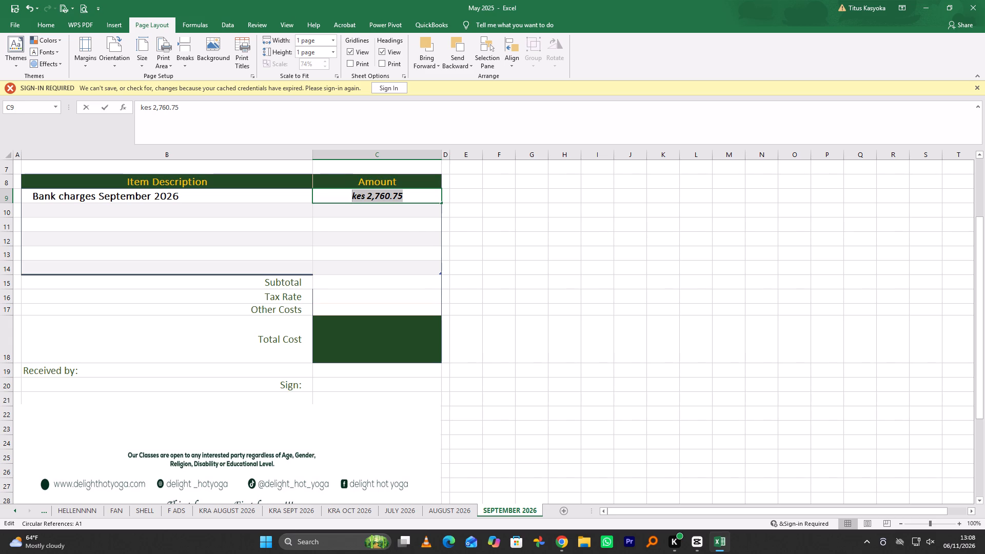
{"action": "left_click", "coordinate": [376, 334]}
{"action": "key", "text": "ctrl+v"}
{"action": "left_click", "coordinate": [598, 377]}
Shorten the footer picture below the signature line so that its bottom edge ends at row 29.
{"action": "scroll", "coordinate": [236, 420], "scroll_direction": "down", "scroll_amount": 1}
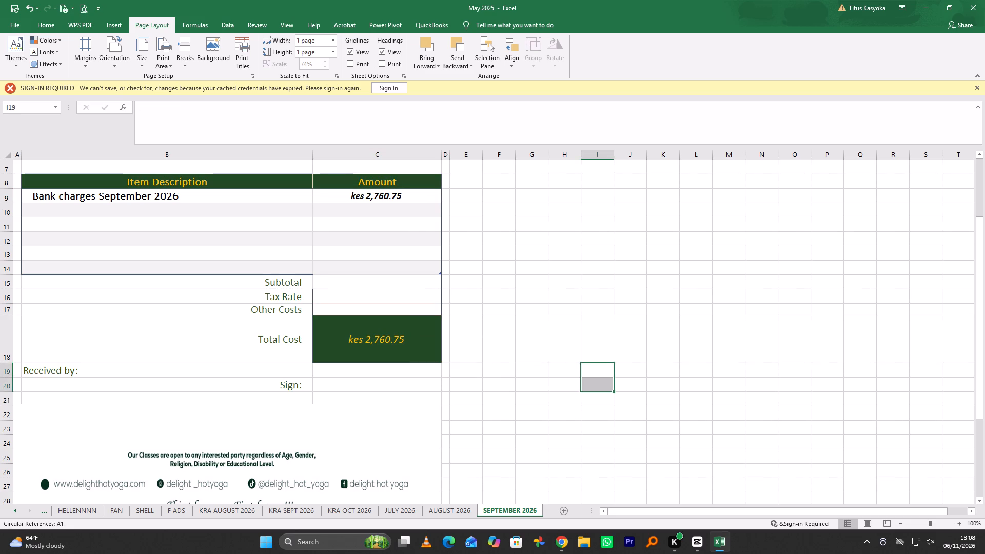
{"action": "scroll", "coordinate": [236, 420], "scroll_direction": "down", "scroll_amount": 1}
{"action": "left_click", "coordinate": [247, 401]}
{"action": "left_click_drag", "start_coordinate": [228, 456], "coordinate": [227, 450]}
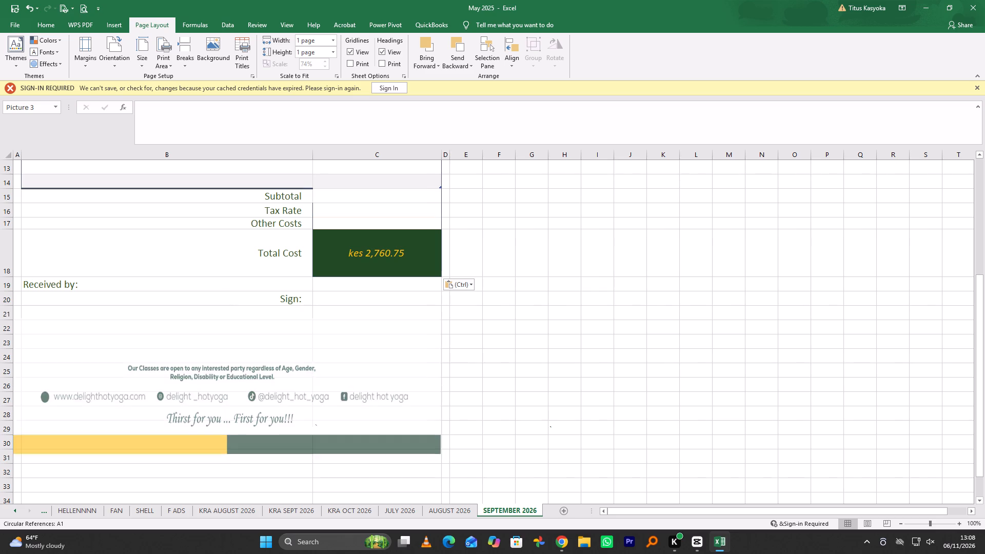
{"action": "left_click_drag", "start_coordinate": [227, 450], "coordinate": [225, 430]}
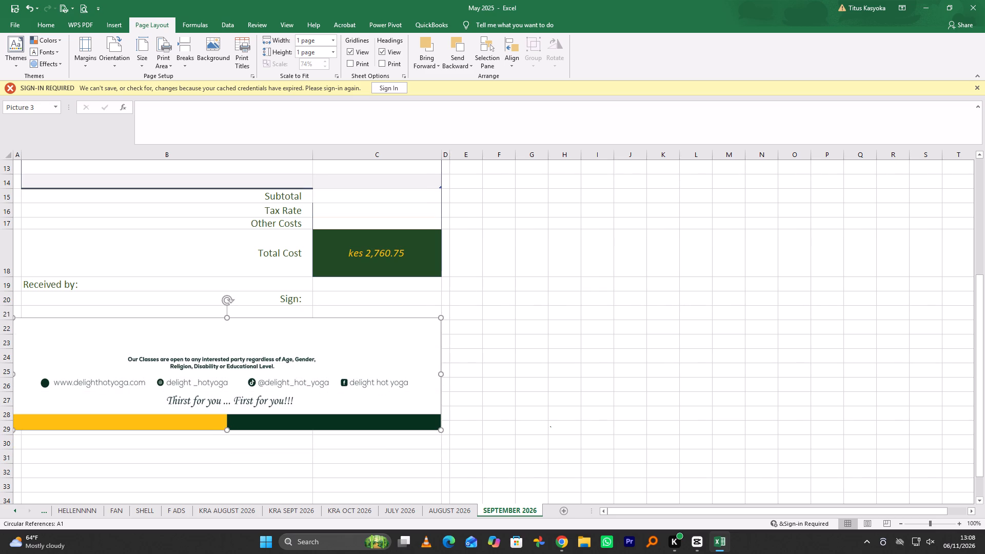
{"action": "left_click", "coordinate": [618, 435]}
{"action": "scroll", "coordinate": [426, 409], "scroll_direction": "up", "scroll_amount": 6}
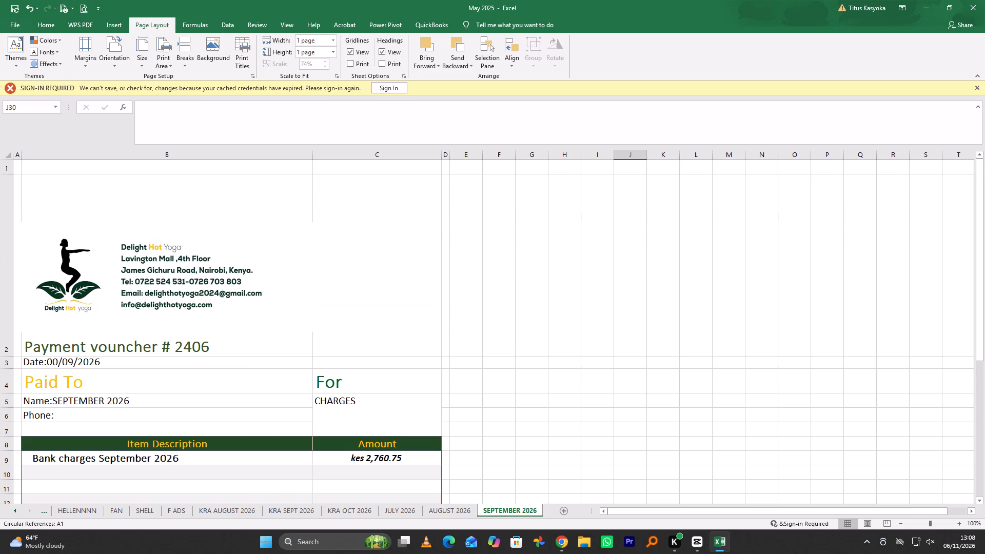
Change the payment voucher number in B2 of the SEPTEMBER 2026 sheet to 2430.
{"action": "scroll", "coordinate": [247, 390], "scroll_direction": "up", "scroll_amount": 4}
{"action": "double_click", "coordinate": [210, 350]}
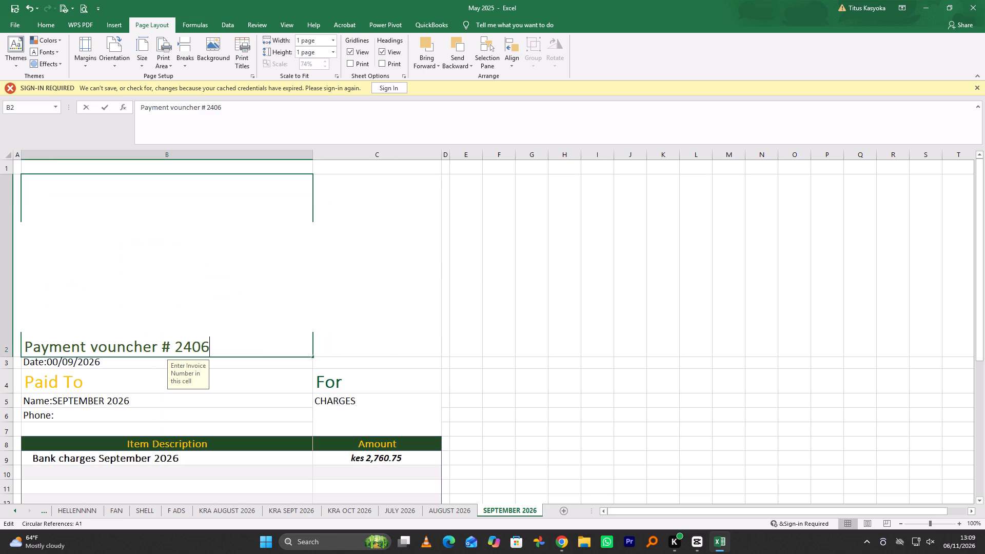
{"action": "key", "text": "BackSpace"}
{"action": "key", "text": "BackSpace"}
{"action": "type", "text": "30"}
{"action": "left_click", "coordinate": [524, 431]}
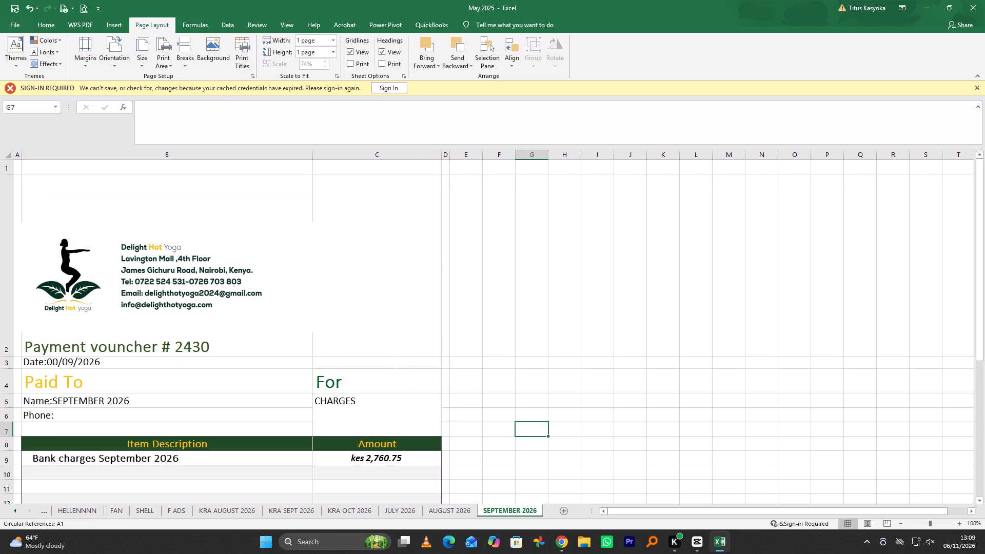
Set the whole September voucher, cells A2 to D30 including the footer picture, as the print area.
{"action": "scroll", "coordinate": [233, 413], "scroll_direction": "down", "scroll_amount": 2}
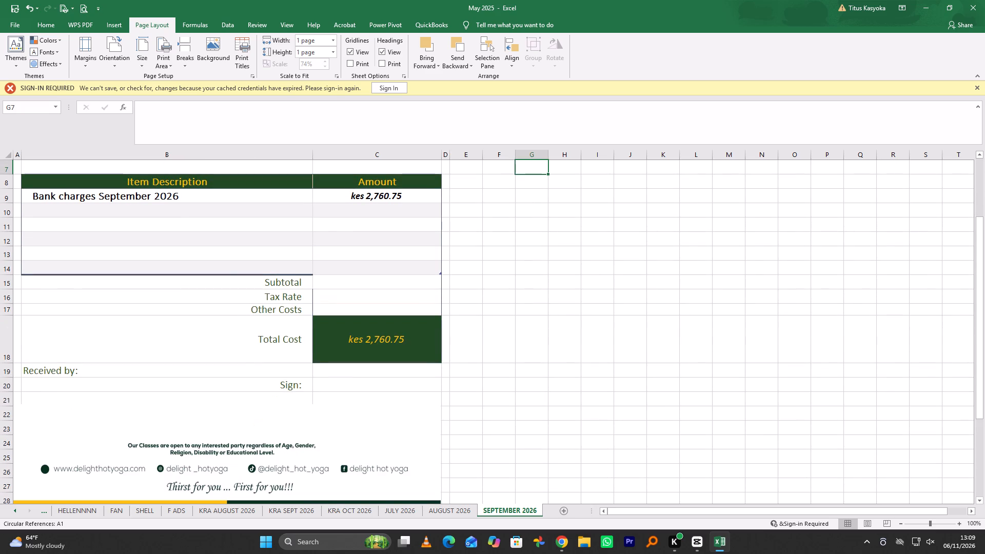
{"action": "scroll", "coordinate": [240, 402], "scroll_direction": "down", "scroll_amount": 1}
{"action": "scroll", "coordinate": [240, 402], "scroll_direction": "up", "scroll_amount": 8}
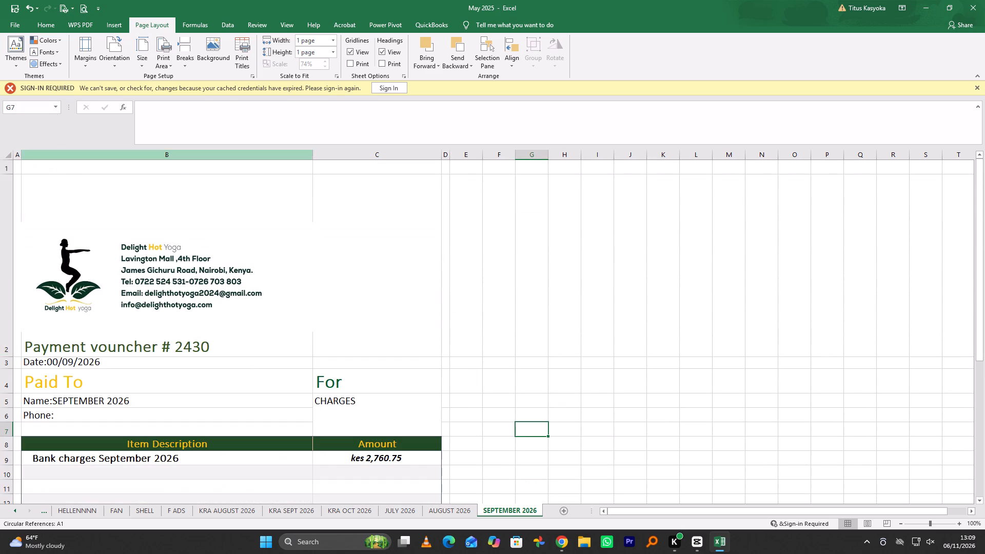
{"action": "left_click_drag", "start_coordinate": [16, 179], "coordinate": [386, 465]}
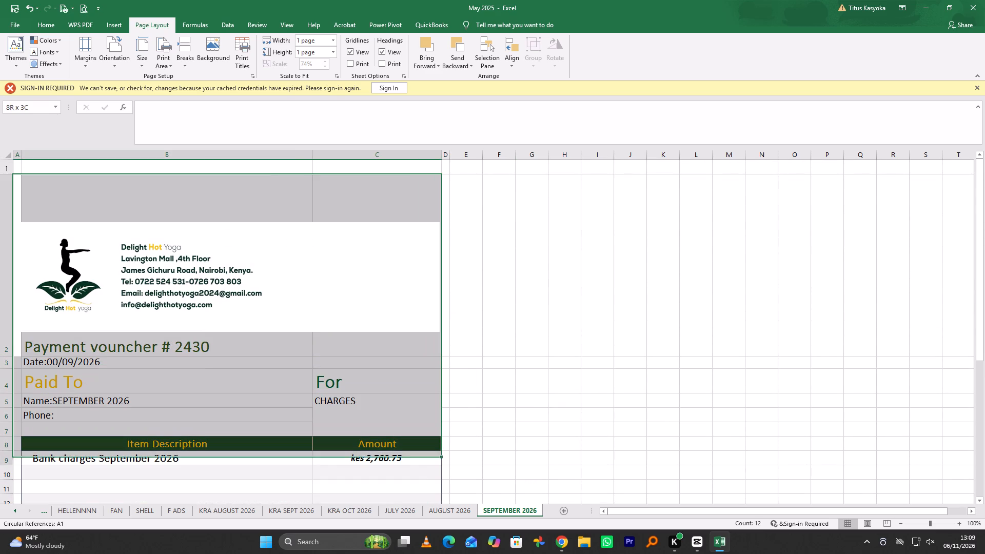
{"action": "left_click_drag", "start_coordinate": [386, 465], "coordinate": [384, 511]}
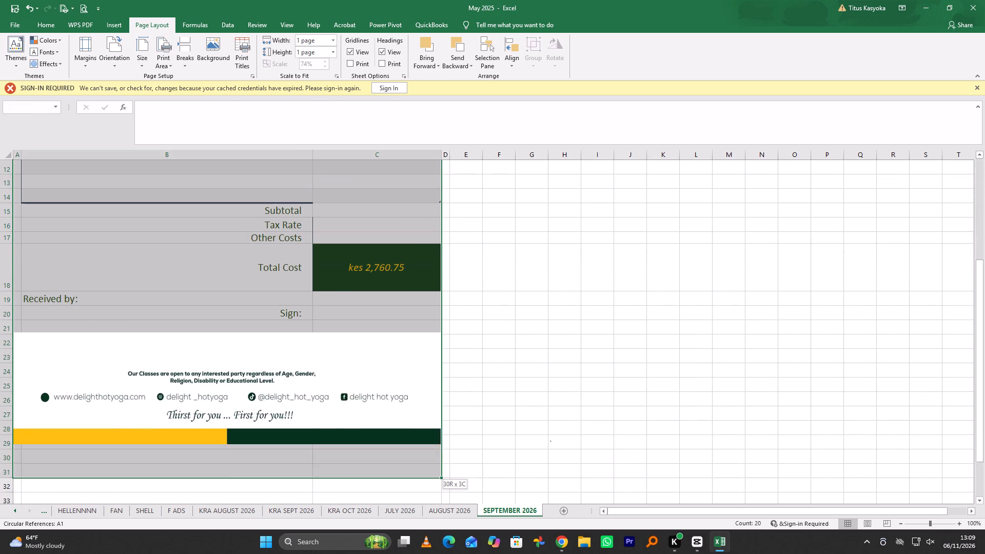
{"action": "left_click_drag", "start_coordinate": [384, 511], "coordinate": [448, 429]}
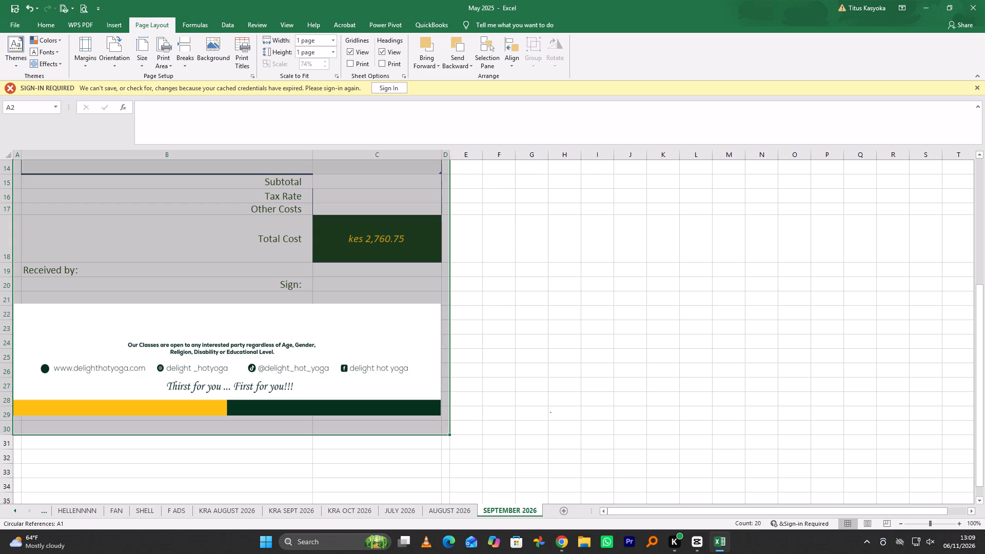
{"action": "left_click", "coordinate": [154, 23]}
{"action": "left_click", "coordinate": [164, 58]}
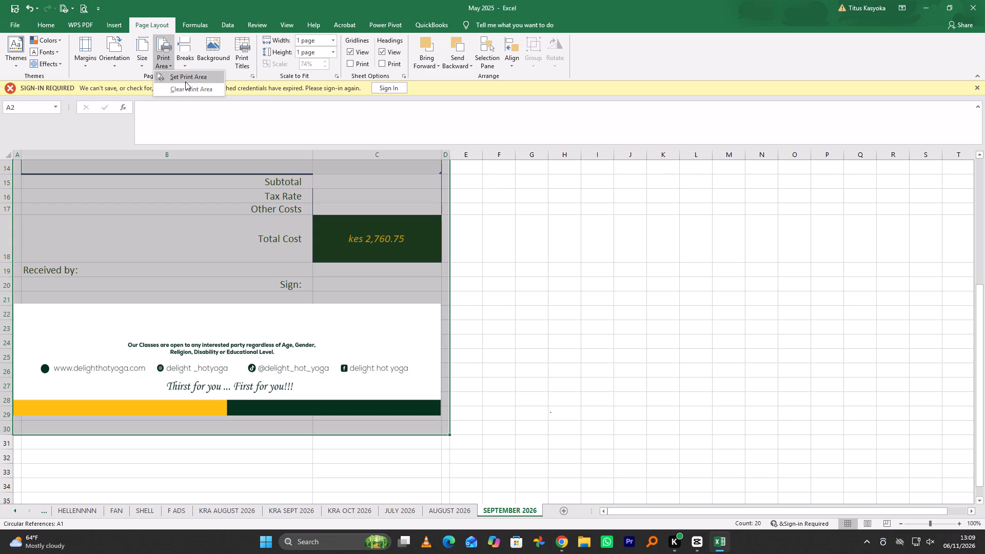
{"action": "left_click", "coordinate": [185, 75]}
Print one copy of the SEPTEMBER 2026 voucher, scaled to fit 1 page wide by 1 tall.
{"action": "left_click", "coordinate": [11, 22]}
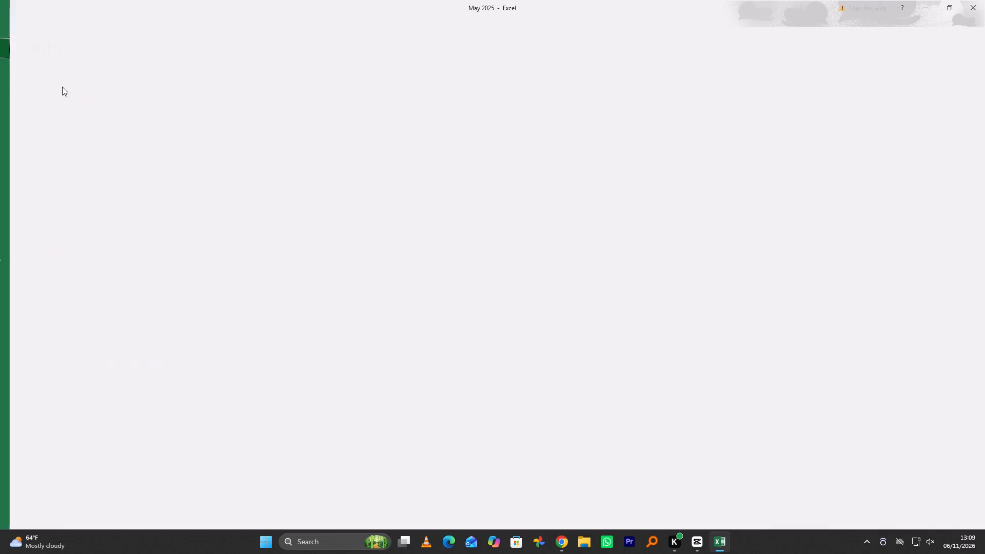
{"action": "left_click", "coordinate": [31, 220]}
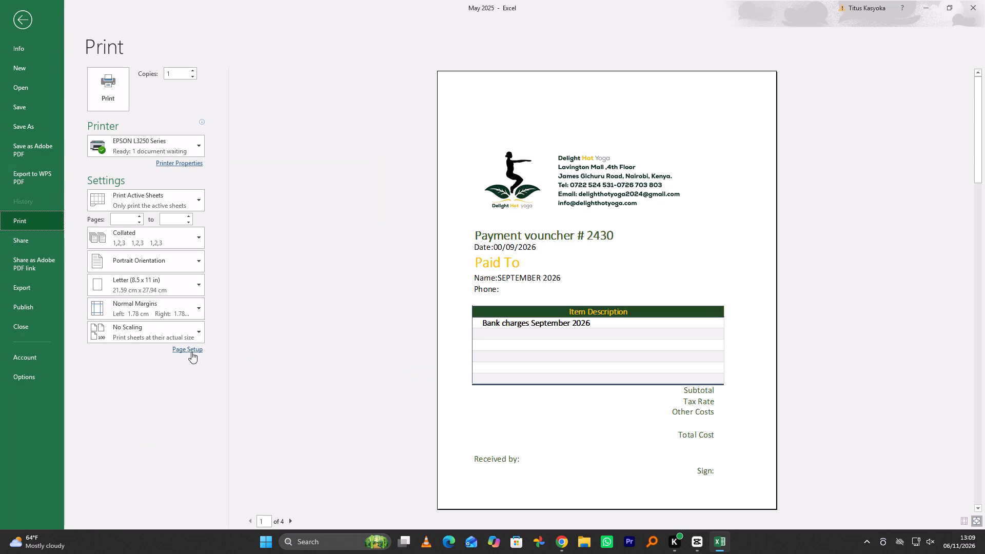
{"action": "left_click", "coordinate": [192, 348]}
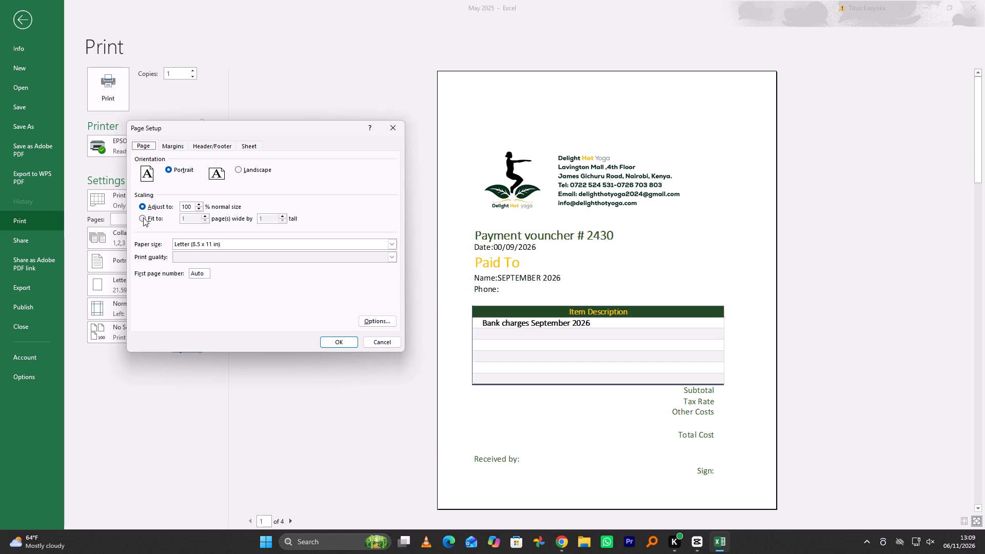
{"action": "left_click", "coordinate": [144, 217]}
{"action": "left_click", "coordinate": [335, 344]}
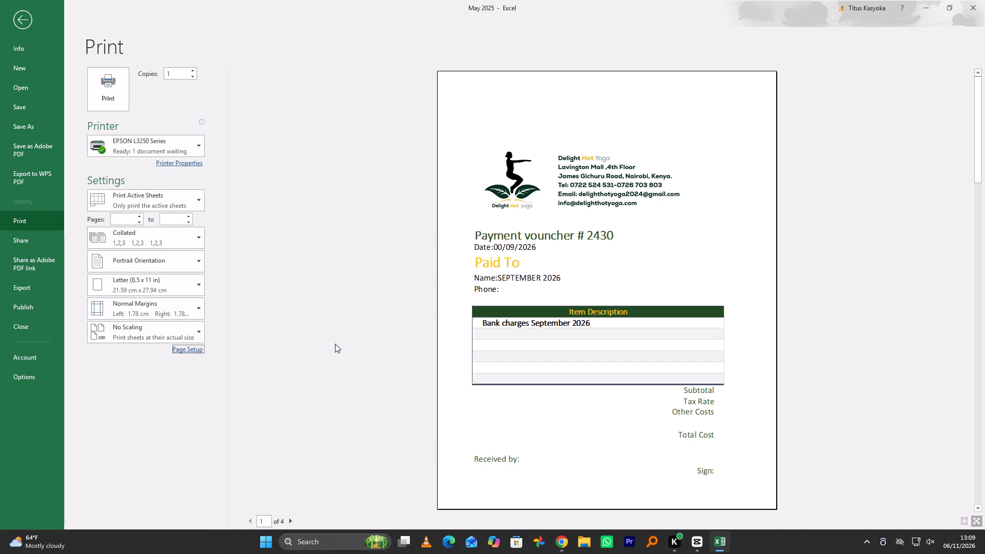
{"action": "left_click", "coordinate": [104, 96]}
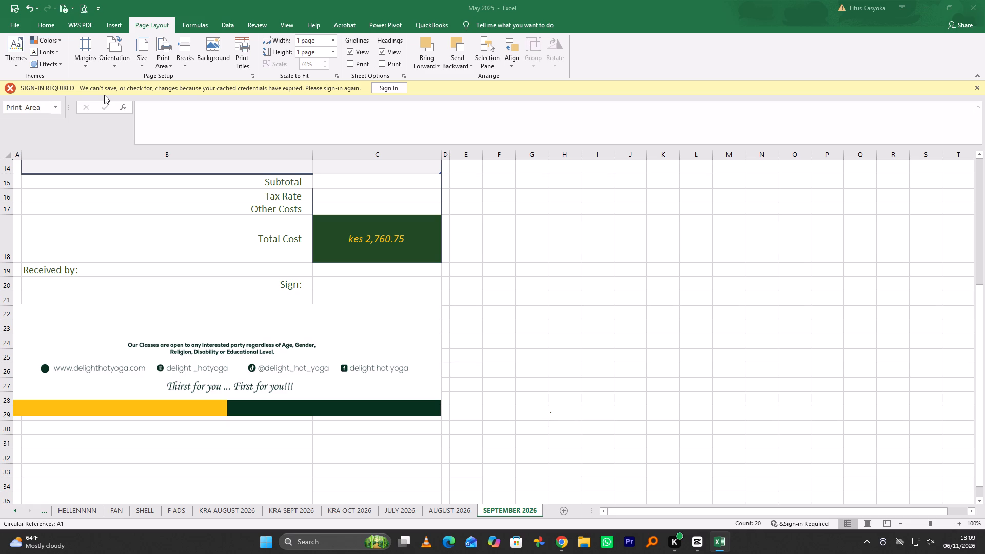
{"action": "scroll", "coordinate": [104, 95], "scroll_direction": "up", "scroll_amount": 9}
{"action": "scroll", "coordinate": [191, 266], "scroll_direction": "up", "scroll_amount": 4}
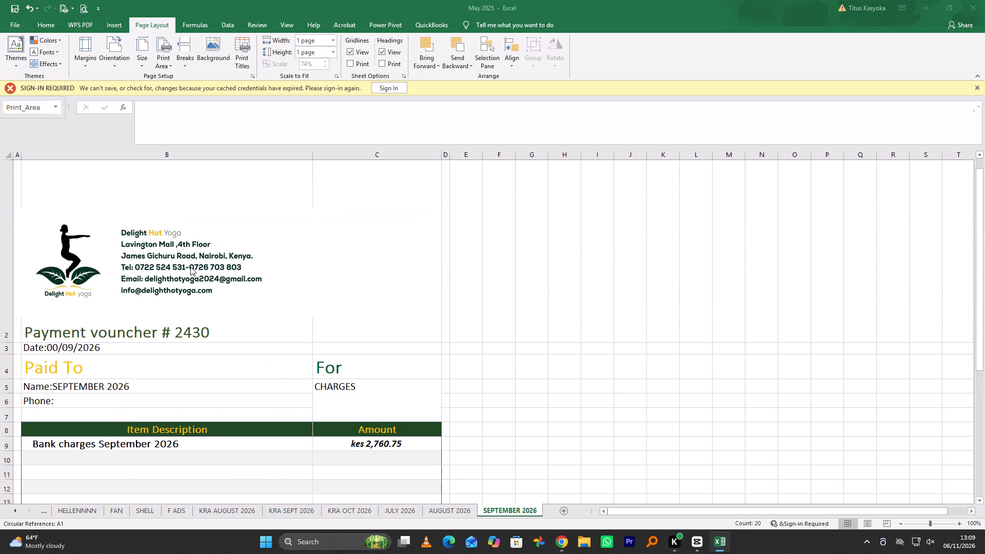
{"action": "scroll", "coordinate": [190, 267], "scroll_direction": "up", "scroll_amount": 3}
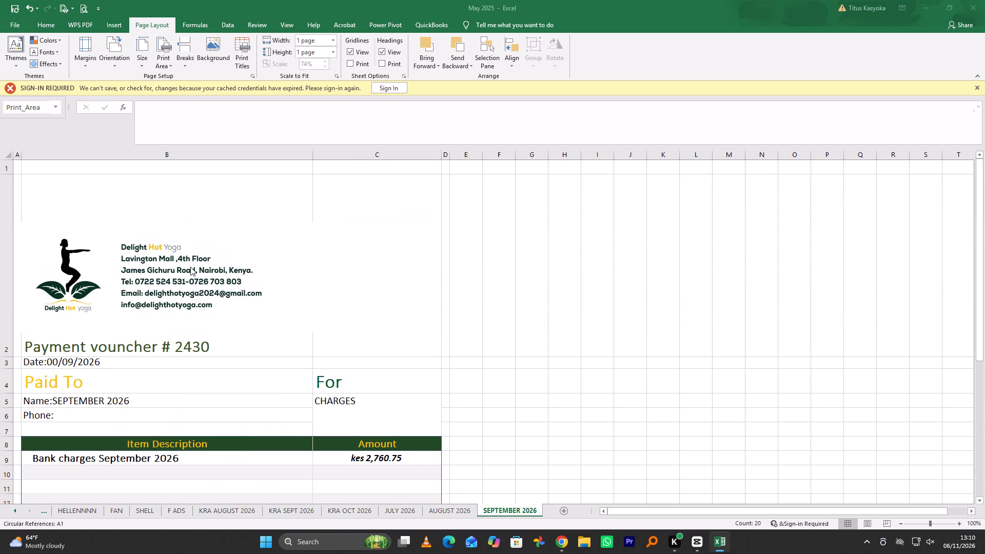
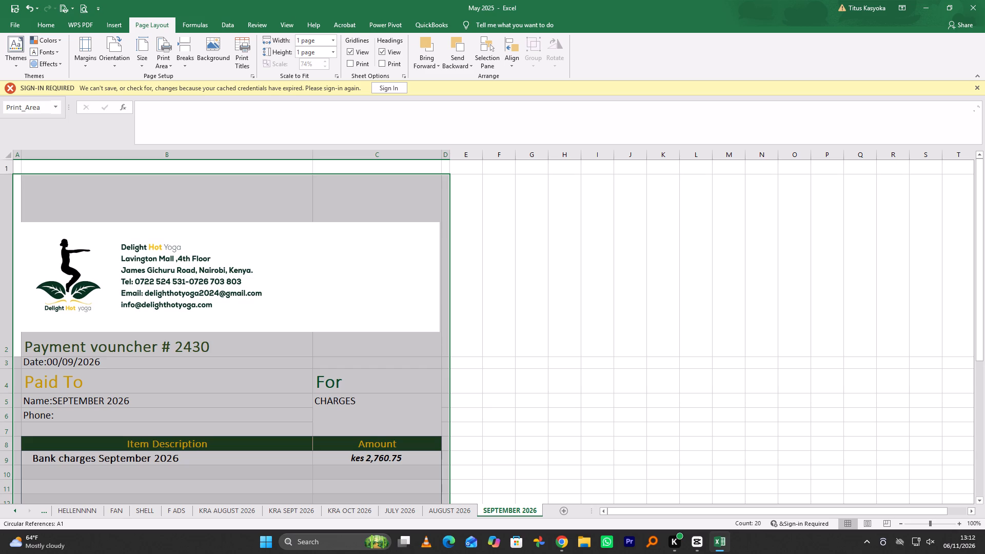
Print another copy of the SEPTEMBER 2026 voucher on the EPSON L3250 Series, keeping the fit at 1 page wide by 1 tall.
{"action": "left_click", "coordinate": [155, 23]}
{"action": "left_click", "coordinate": [15, 24]}
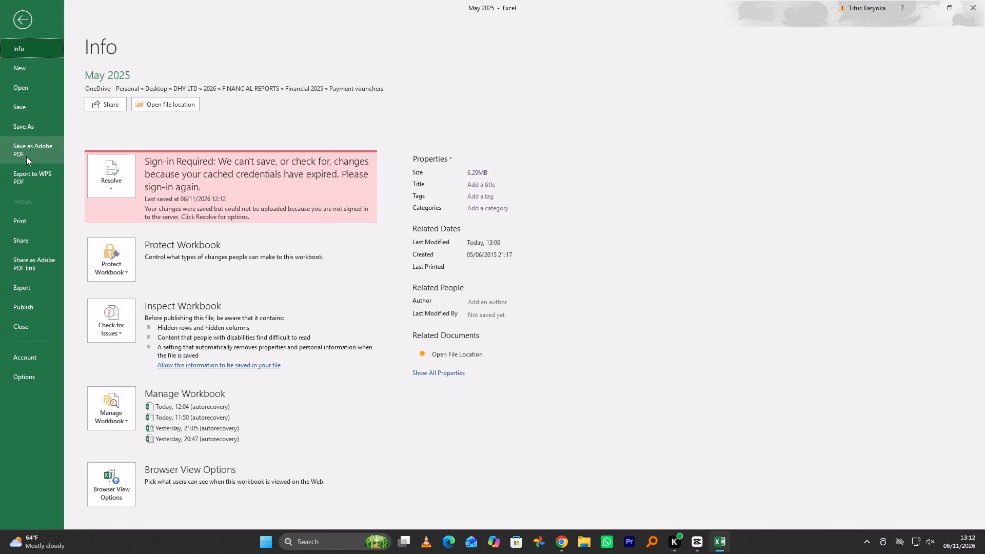
{"action": "left_click", "coordinate": [41, 222]}
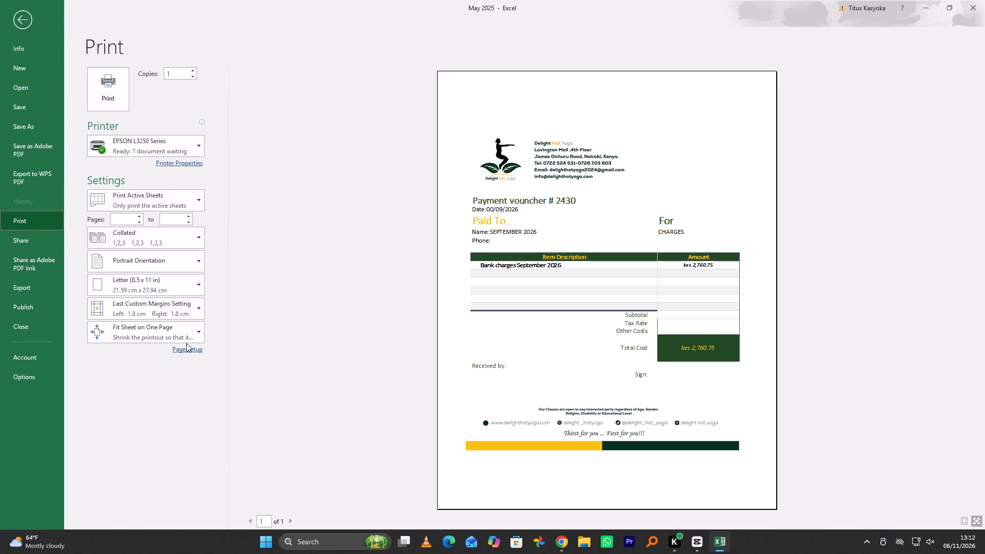
{"action": "left_click", "coordinate": [186, 348]}
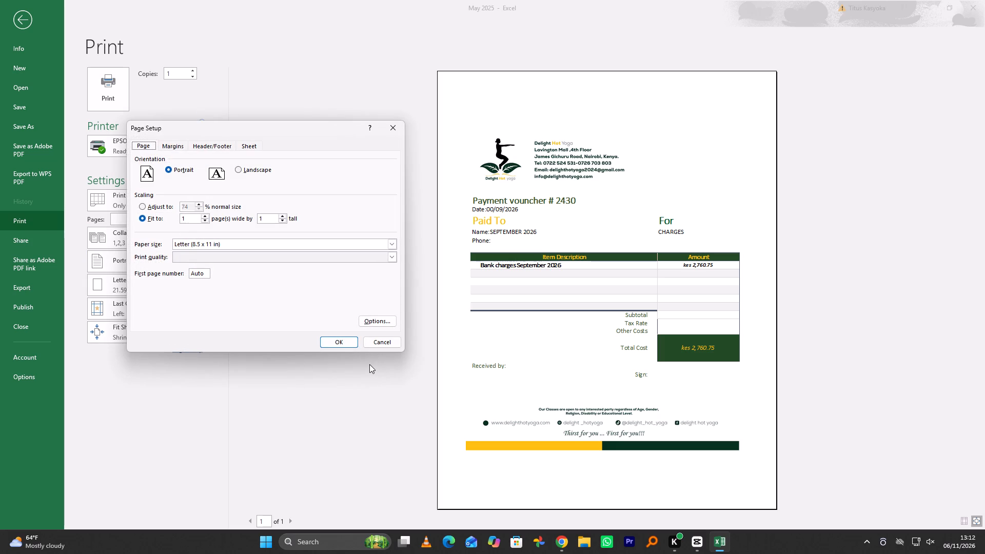
{"action": "left_click", "coordinate": [341, 336]}
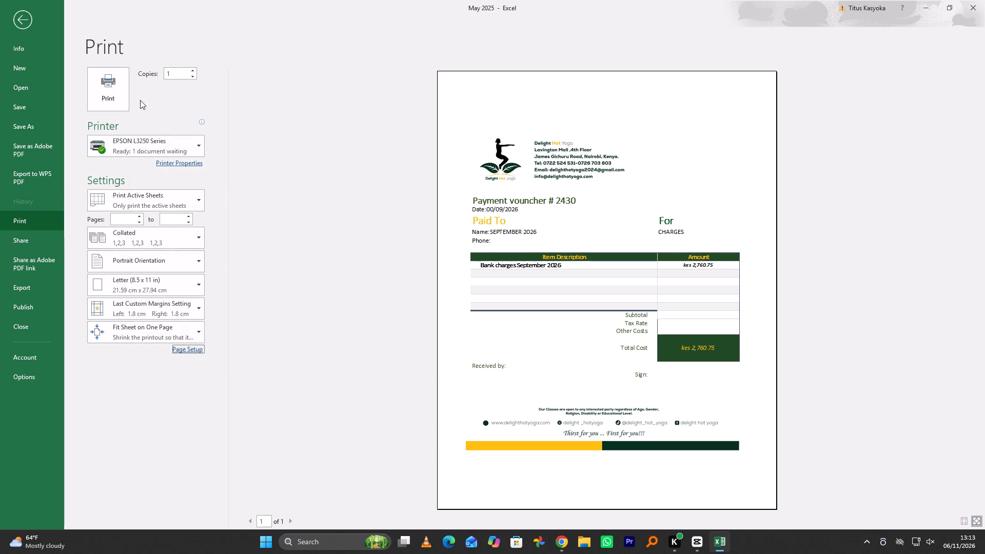
{"action": "left_click", "coordinate": [112, 95]}
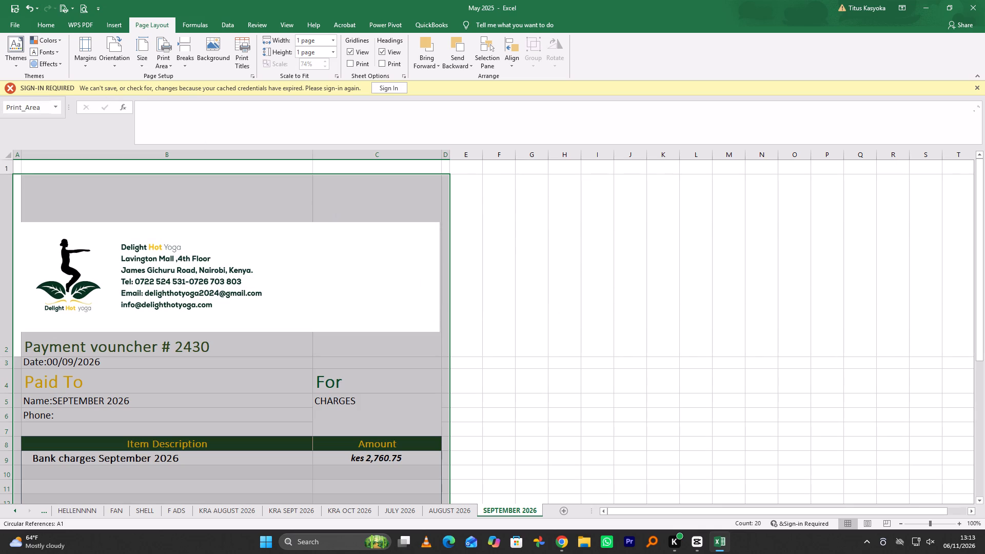
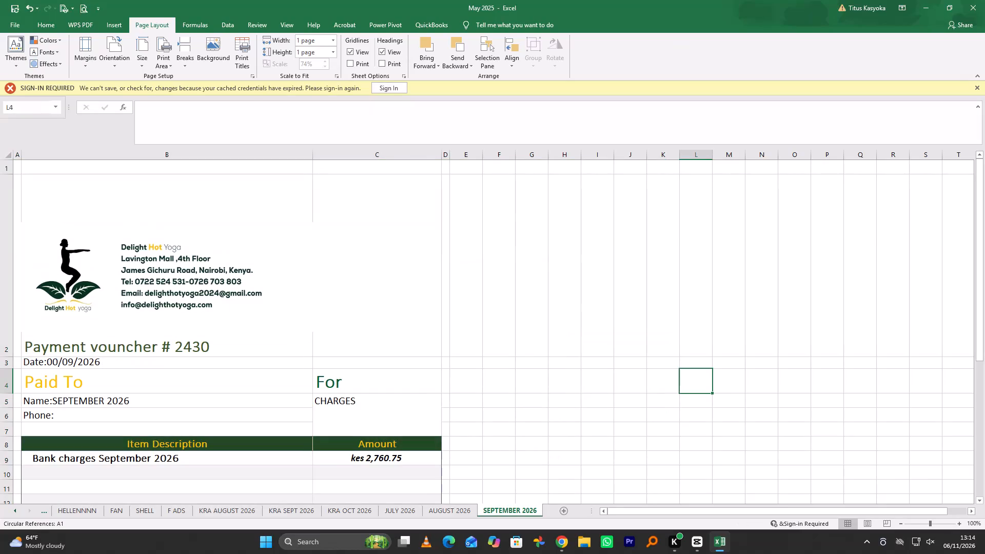
Close the May 2025 workbook, saving its changes.
{"action": "left_click", "coordinate": [968, 6]}
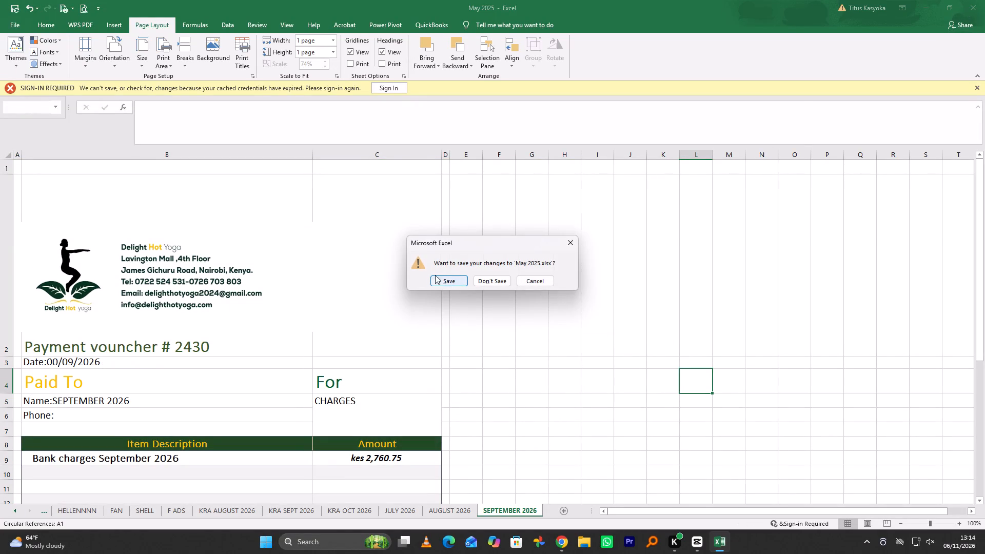
{"action": "left_click", "coordinate": [452, 283]}
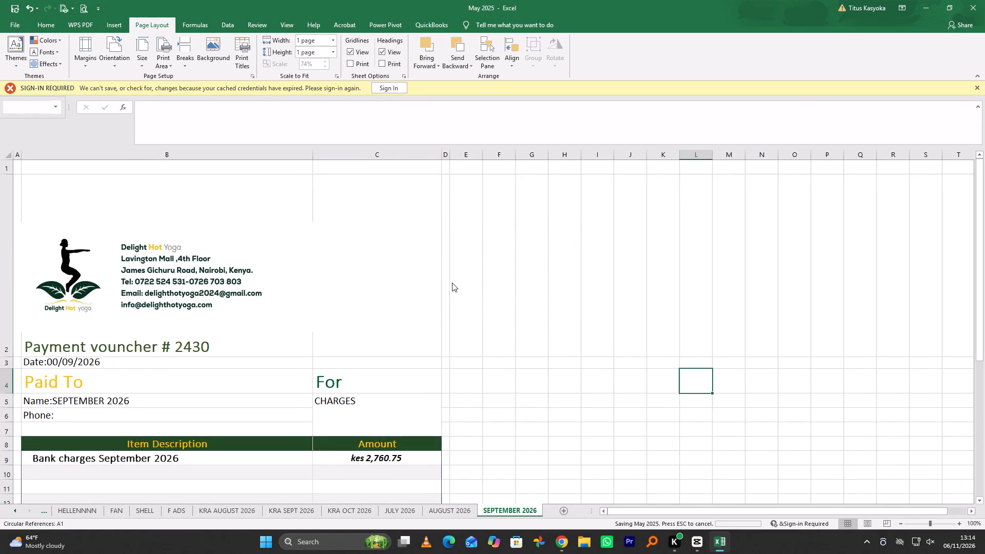